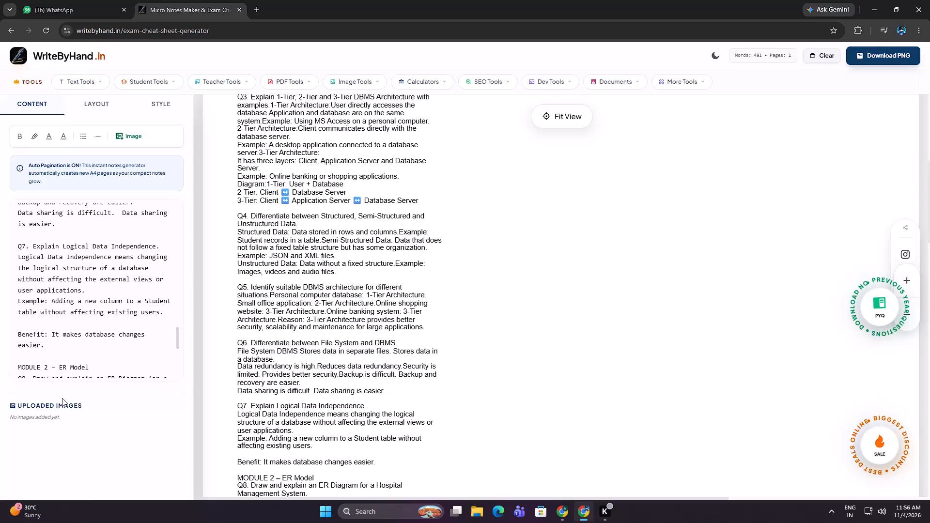
Compact the Q7 answer by running its "Example:" and "Benefit:" lines on directly after the preceding text, without line breaks.
left_click(18, 333)
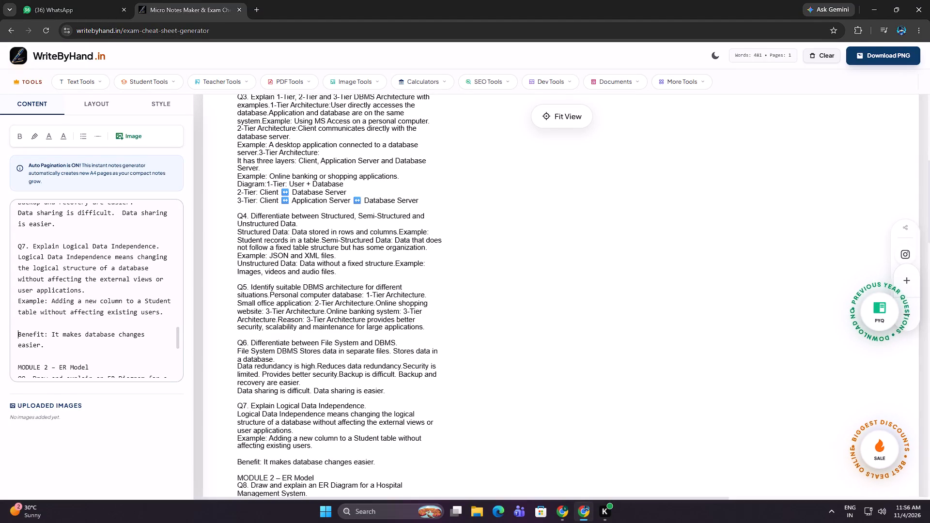
key("BackSpace")
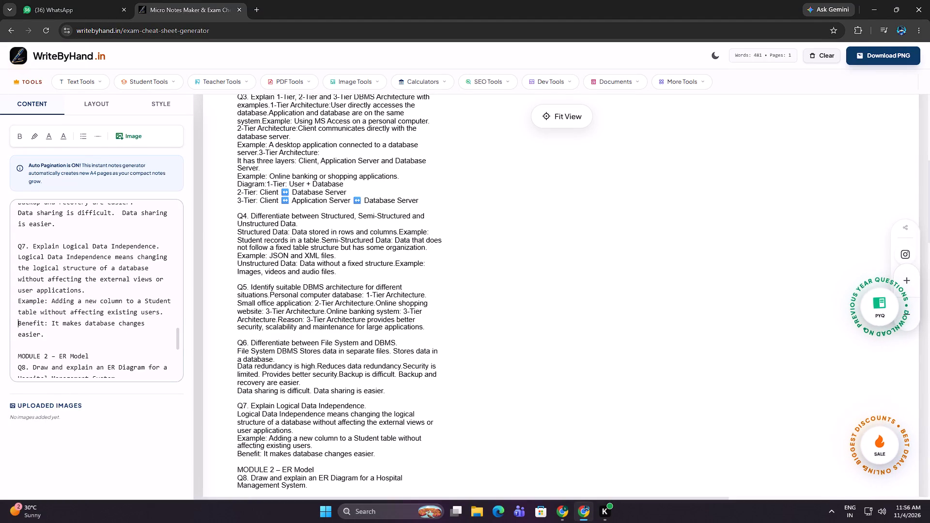
left_click(17, 294)
left_click(17, 299)
key("BackSpace")
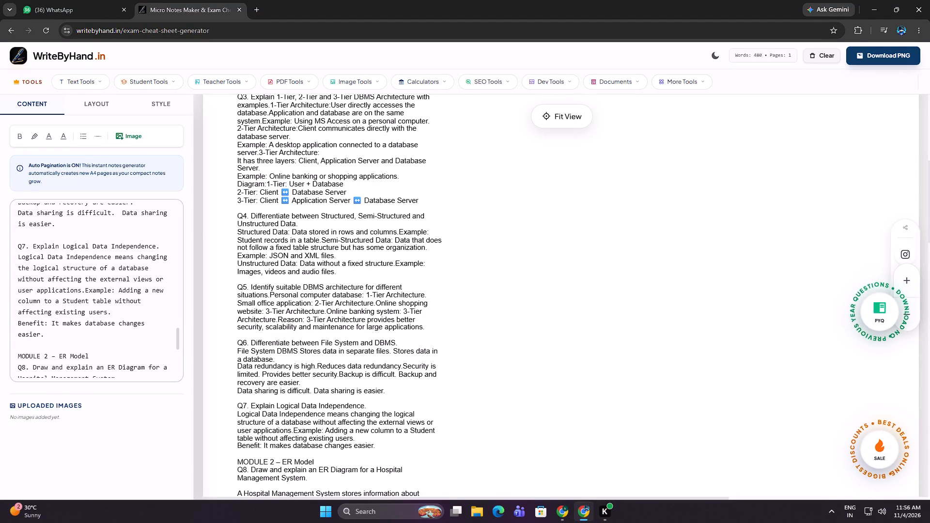
left_click(16, 326)
key("BackSpace")
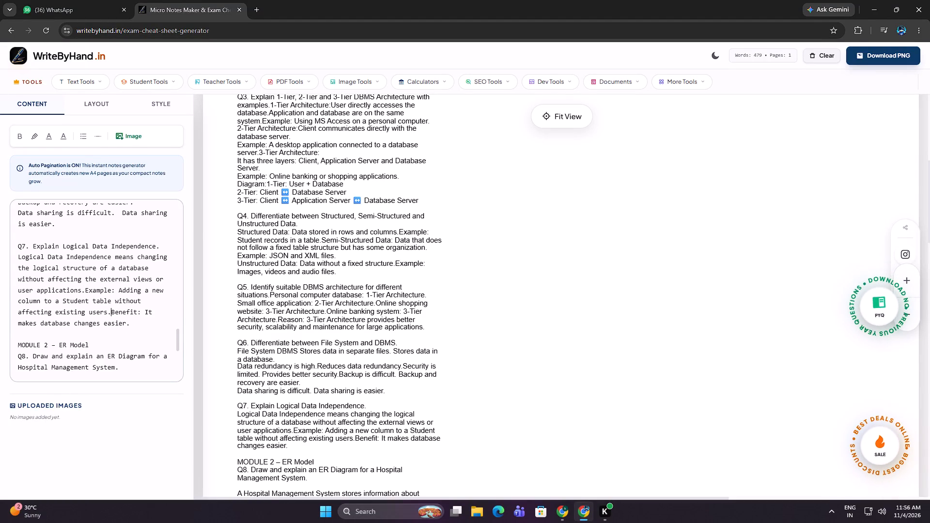
Delete the "MODULE 2 – ER Model" heading and its leftover empty line above Q8.
scroll(46, 337, "down", 1)
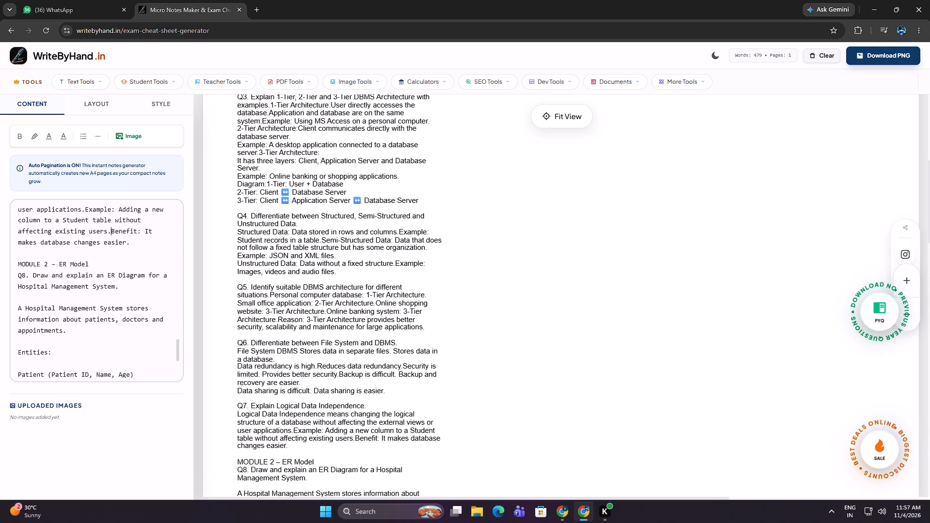
left_click(17, 264)
left_click_drag(99, 261, 36, 268)
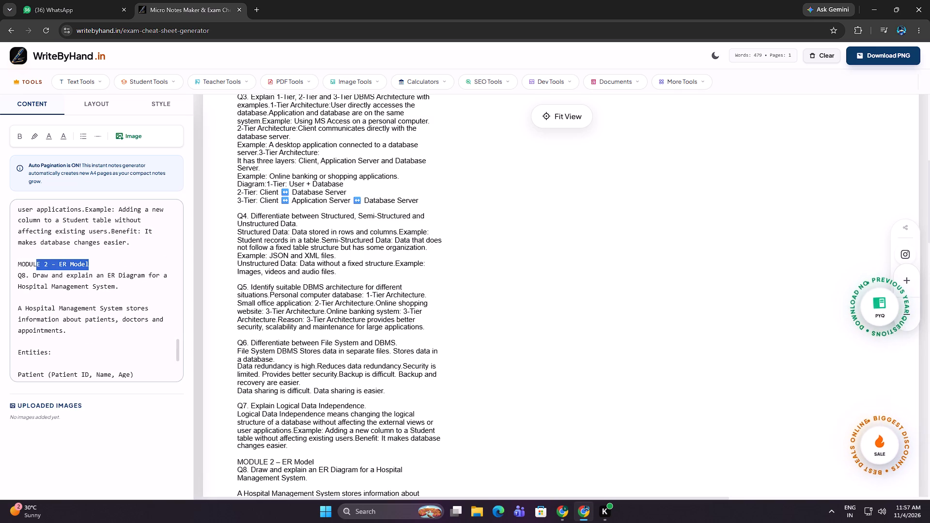
left_click_drag(36, 268, 12, 268)
key("BackSpace")
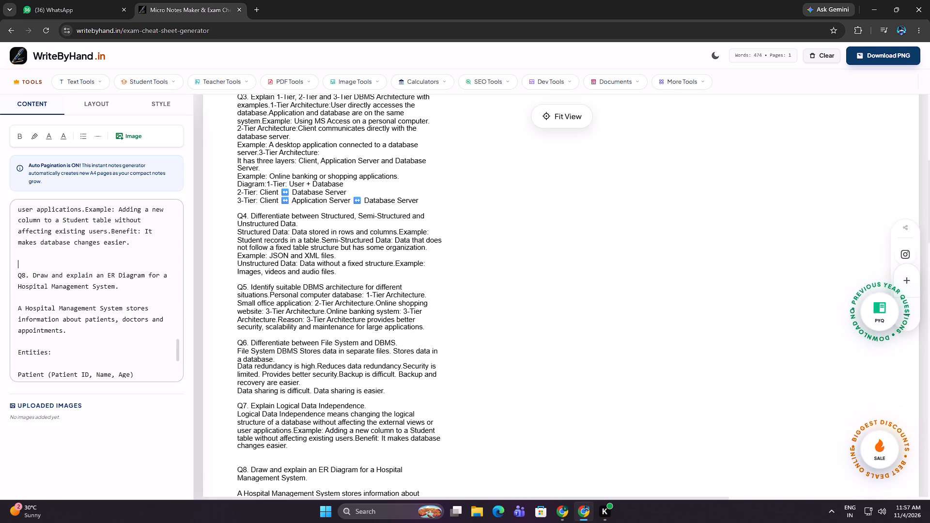
left_click(23, 271)
left_click(15, 274)
key("BackSpace")
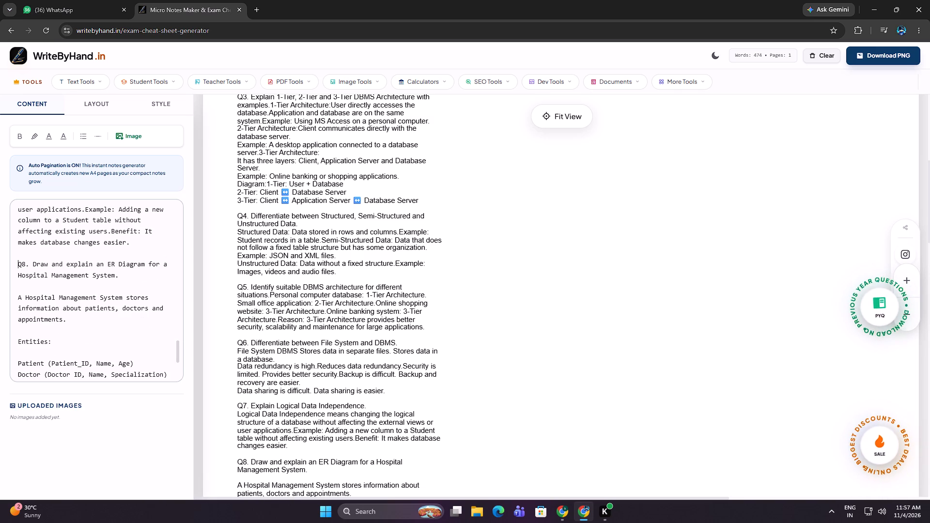
Remove the blank line between the Q8 question and its answer, keeping "A Hospital Management System stores" on its own line.
scroll(392, 347, "down", 2)
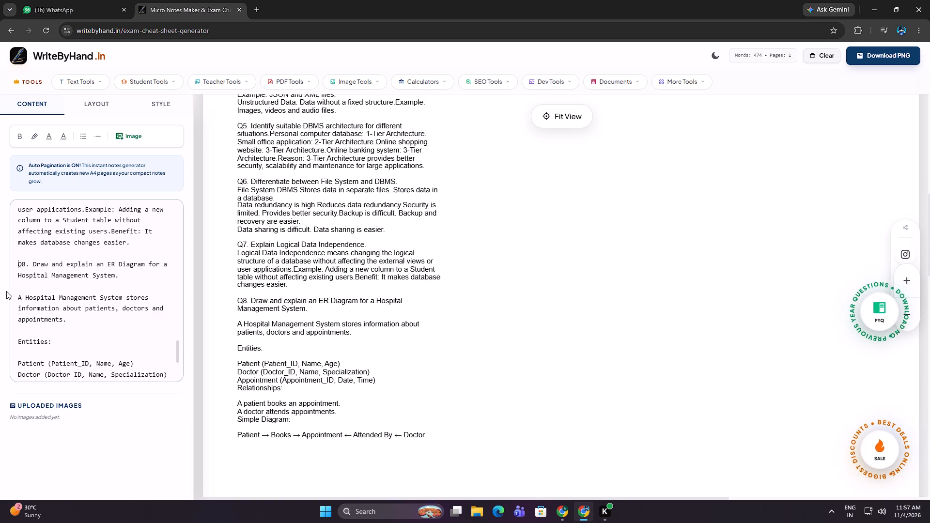
left_click(16, 296)
key("BackSpace")
key("BackSpace")
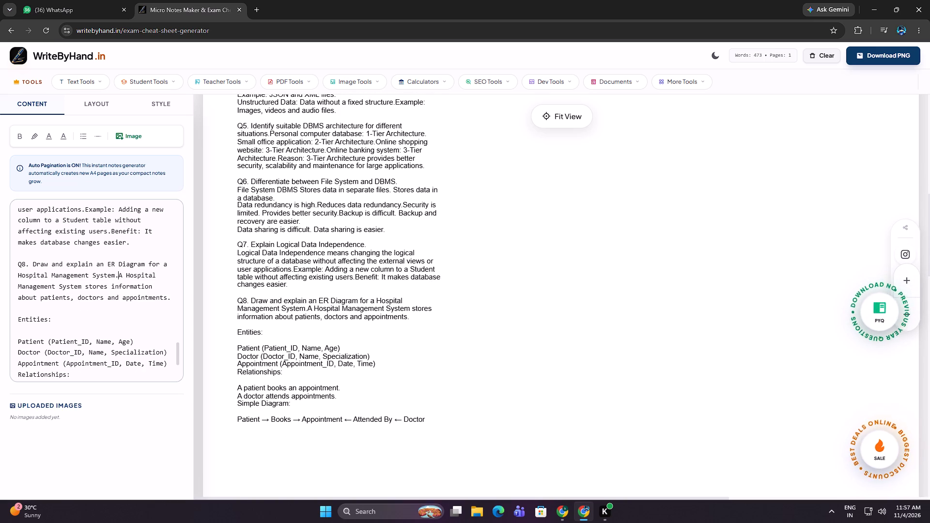
key("space")
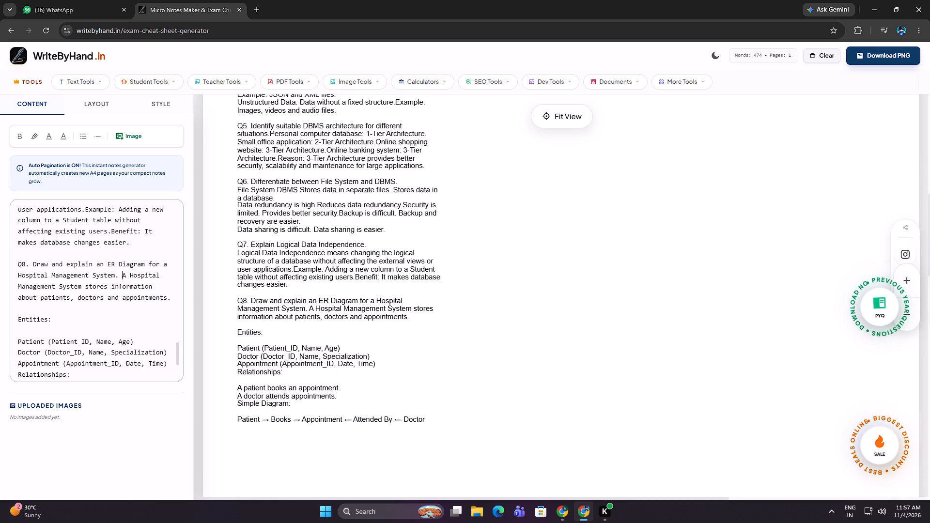
key("Return")
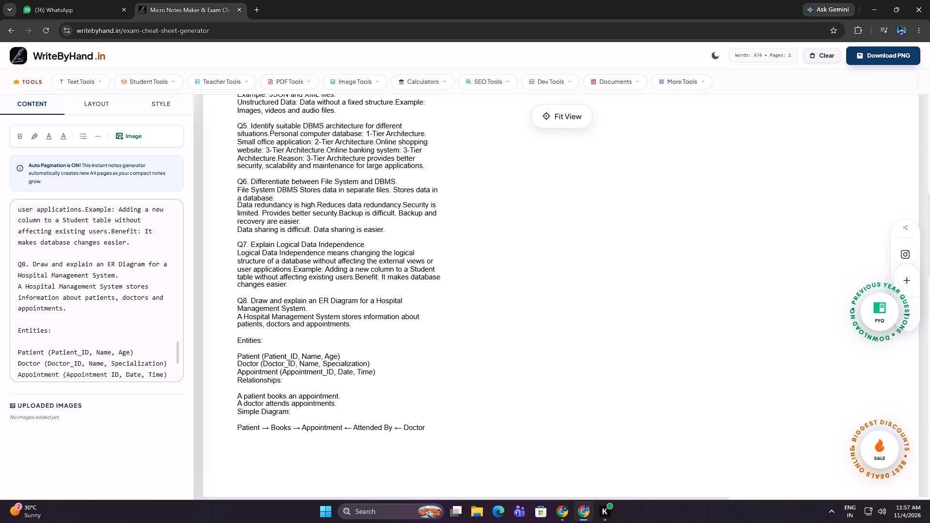
Join the "Entities:" label in Q8 directly to the end of the sentence ending in "appointments.".
left_click(14, 331)
key("BackSpace")
key("BackSpace")
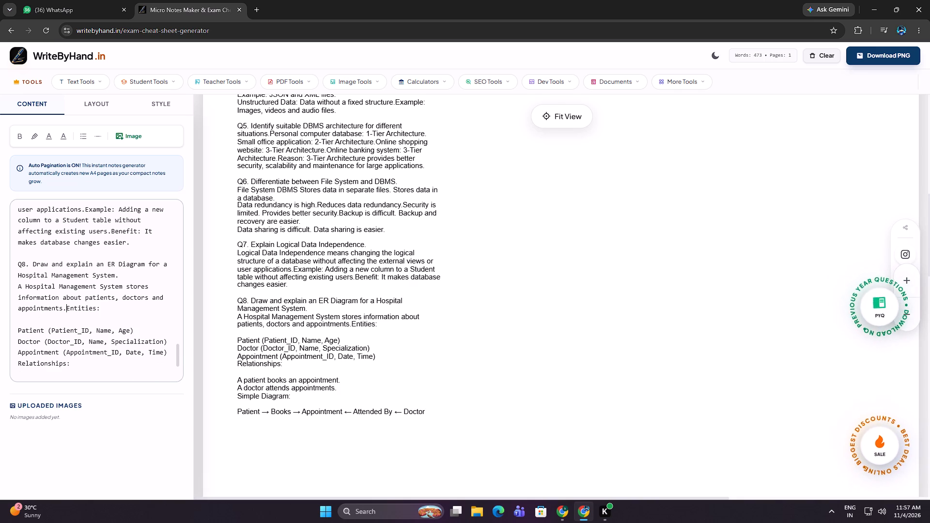
Run the Q8 Patient and Doctor entity lines on after "Entities:", separating each from the preceding text with a single space.
left_click(17, 332)
key("BackSpace")
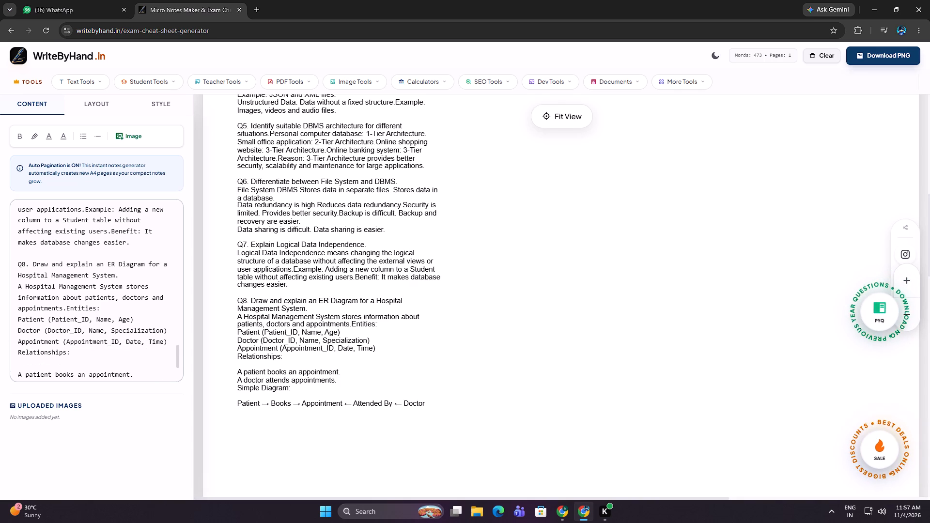
key("BackSpace")
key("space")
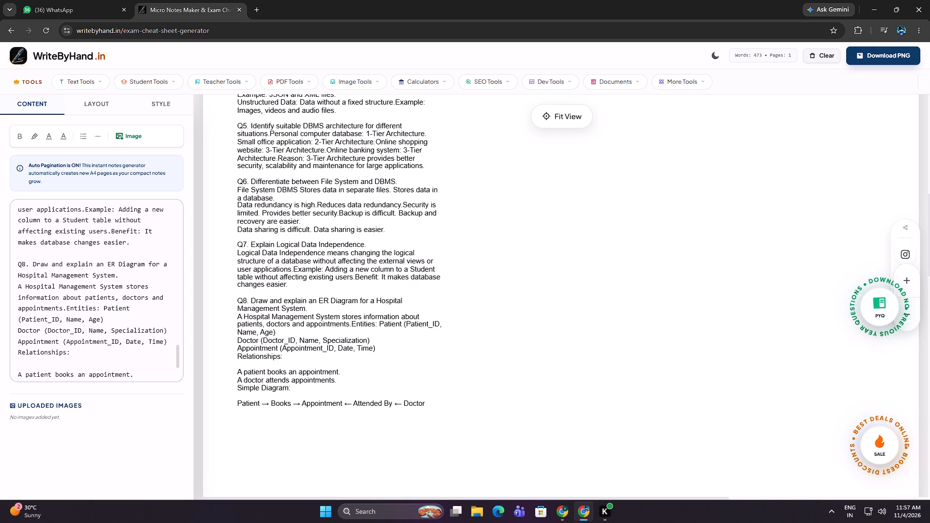
left_click(16, 333)
key("BackSpace")
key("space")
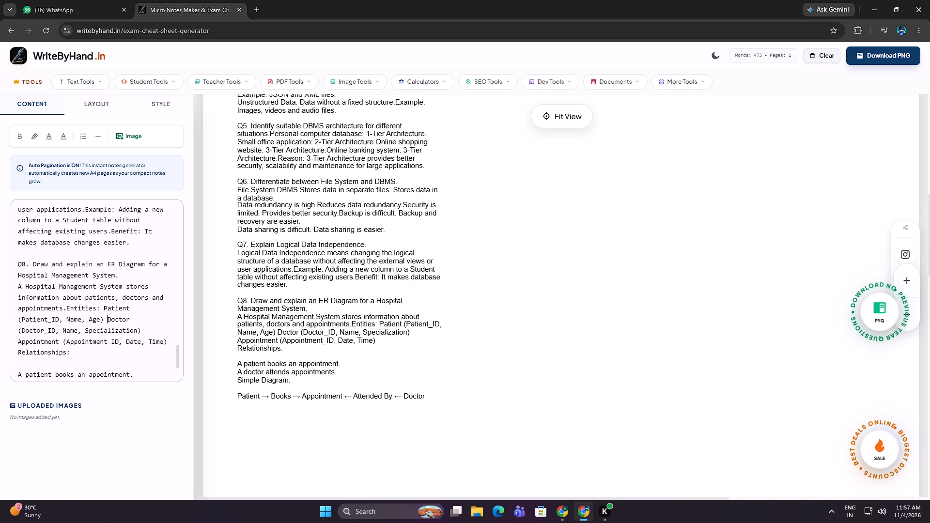
Join the lines "A patient books an appointment." and "A doctor attends appointments." directly after "Relationships:" in Q8, without spaces or blank lines.
scroll(20, 339, "down", 1)
left_click(18, 305)
key("BackSpace")
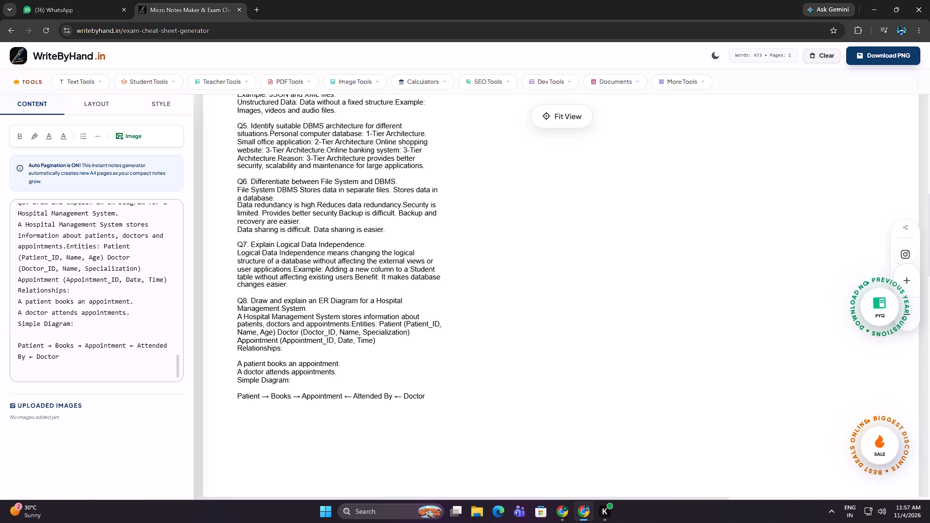
key("BackSpace")
left_click(17, 313)
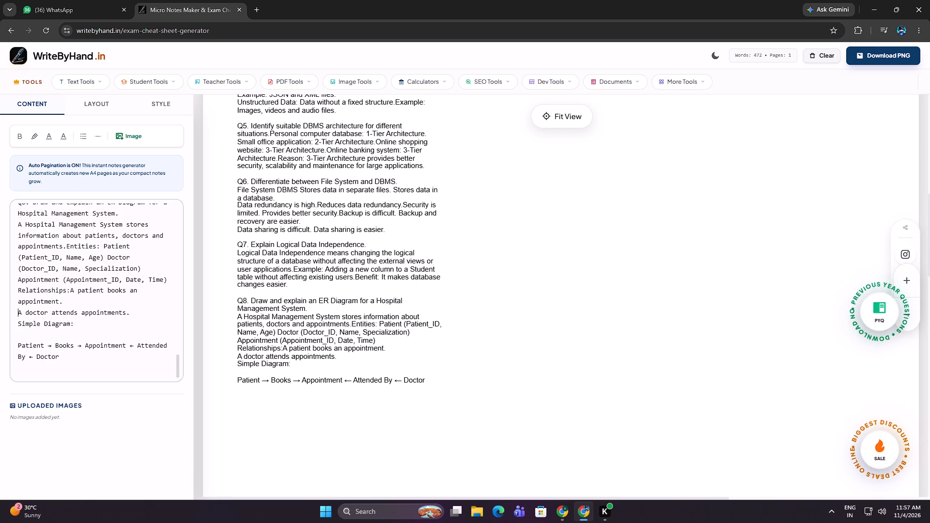
key("BackSpace")
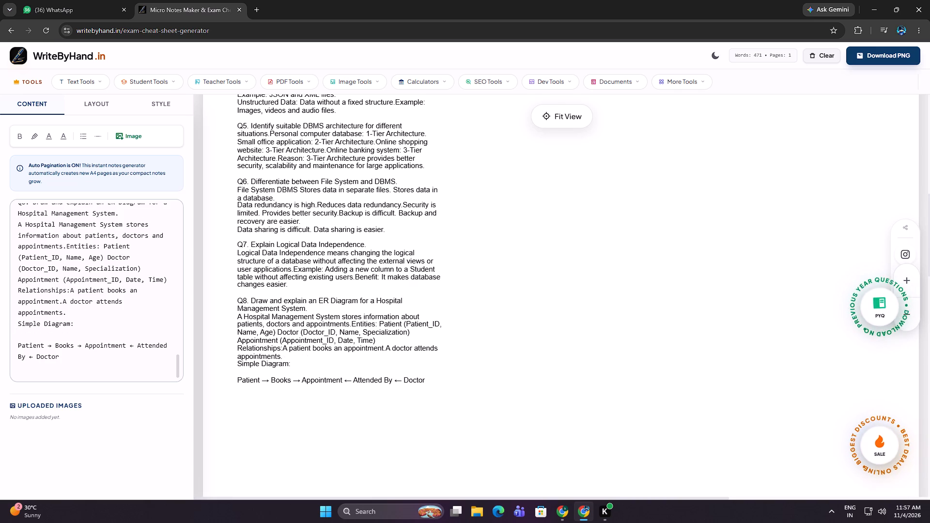
Run "Simple Diagram:" on after "appointments." with a space, and remove the blank line above the "Patient → Books" diagram line.
left_click(17, 325)
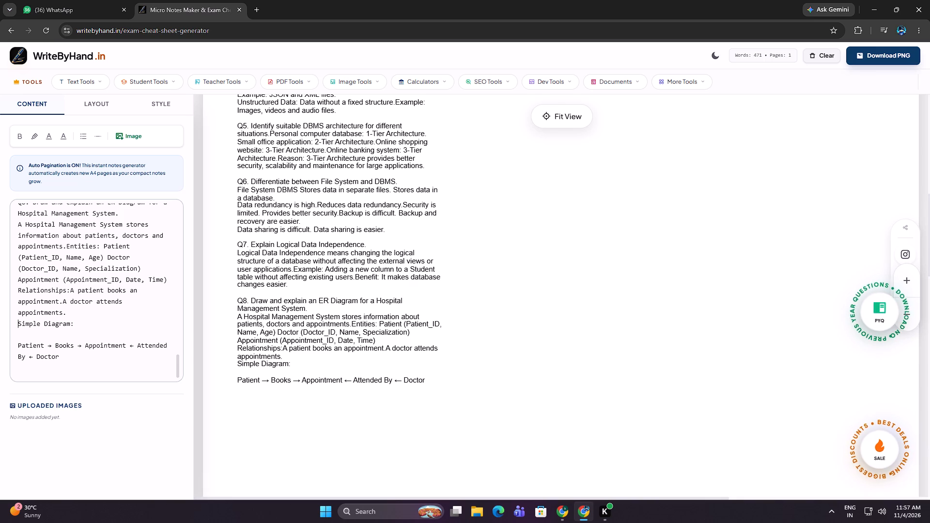
key("BackSpace")
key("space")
left_click(21, 355)
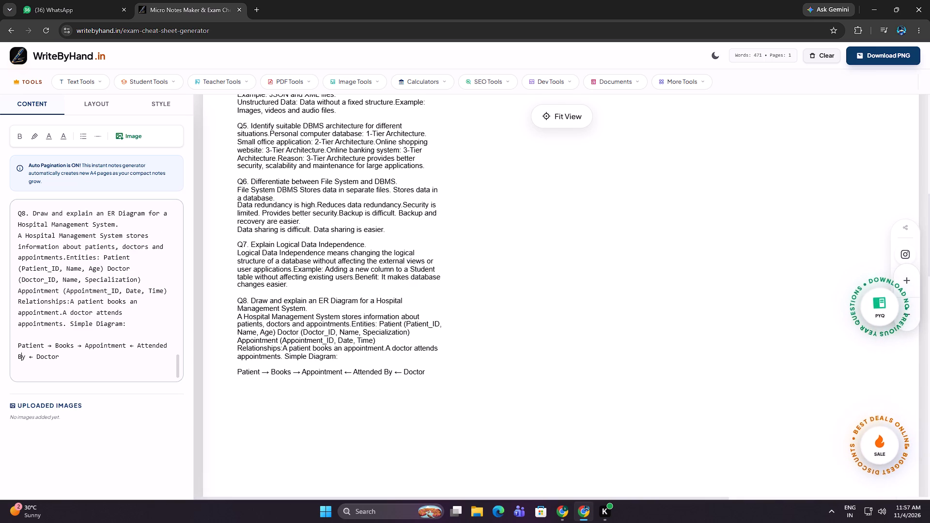
left_click(16, 342)
key("BackSpace")
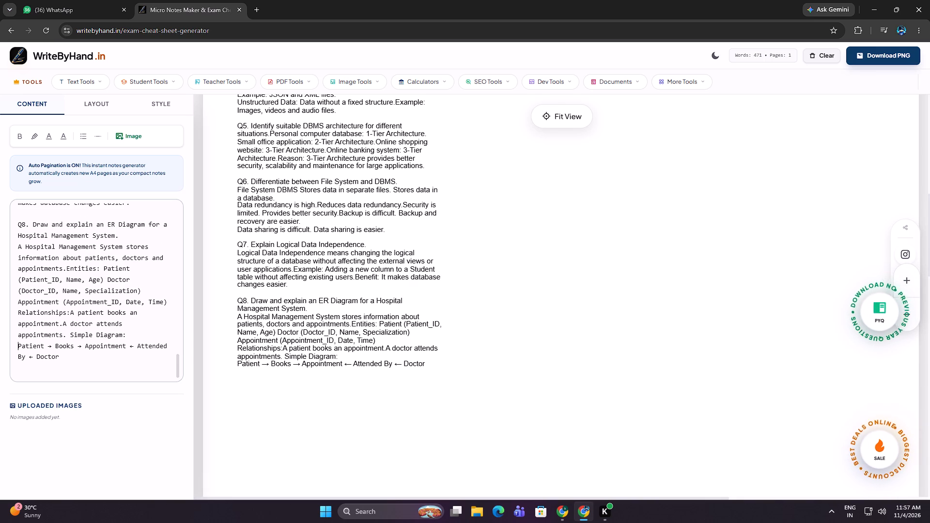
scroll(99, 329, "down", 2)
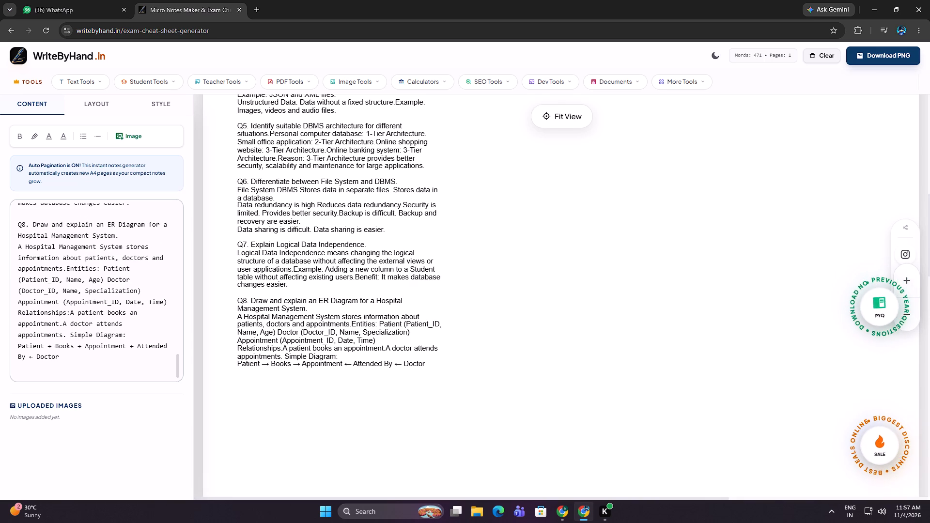
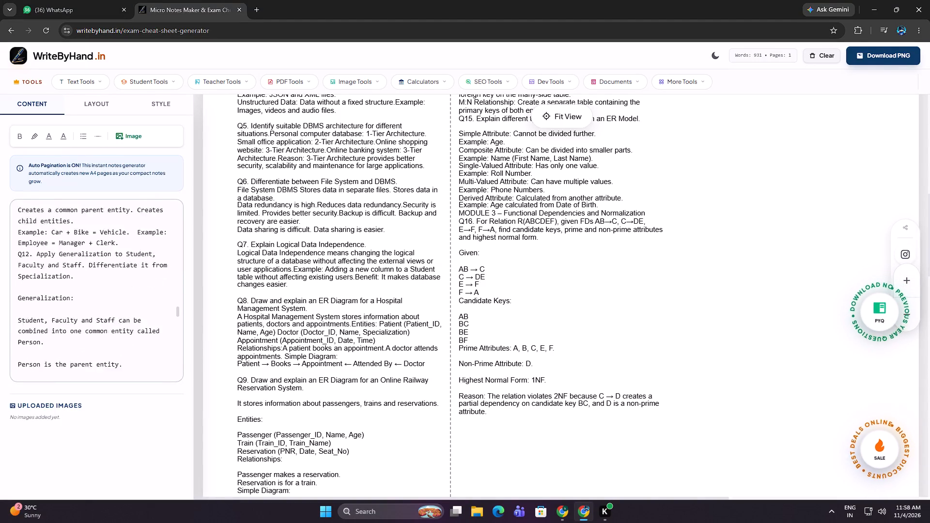
Remove the blank line between the Q9 question and its answer, keeping "It stores information about passengers" on its own line.
scroll(22, 302, "up", 7)
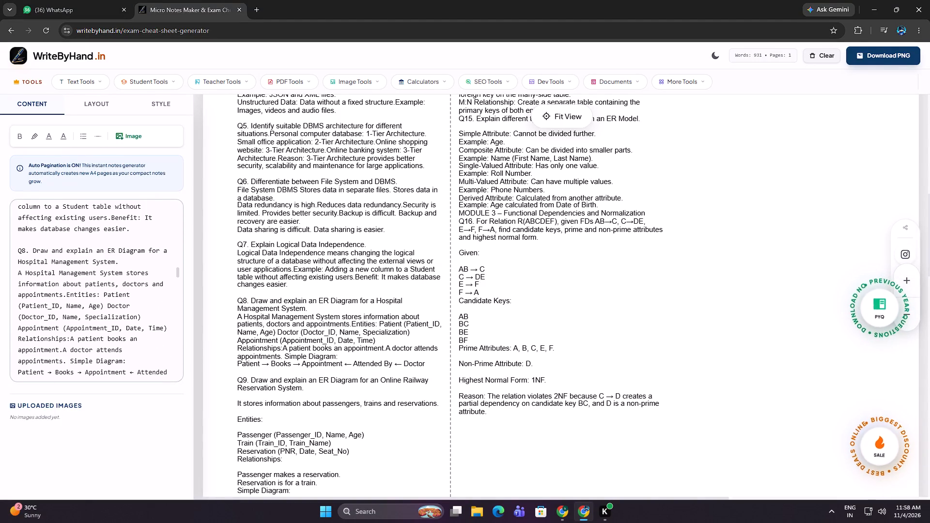
scroll(22, 302, "down", 2)
left_click(12, 278)
left_click(16, 277)
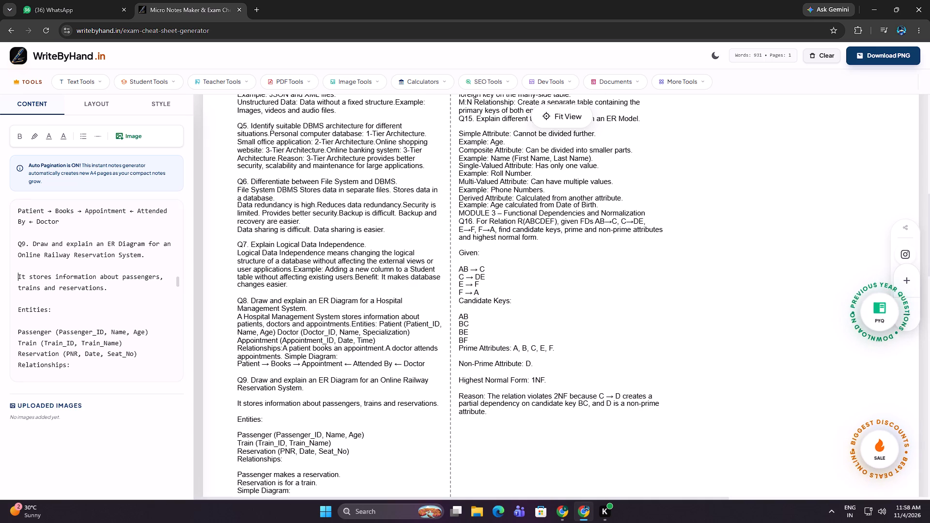
key("BackSpace")
Close up the empty line before the "Entities:" label in the Q9 answer.
left_click(19, 300)
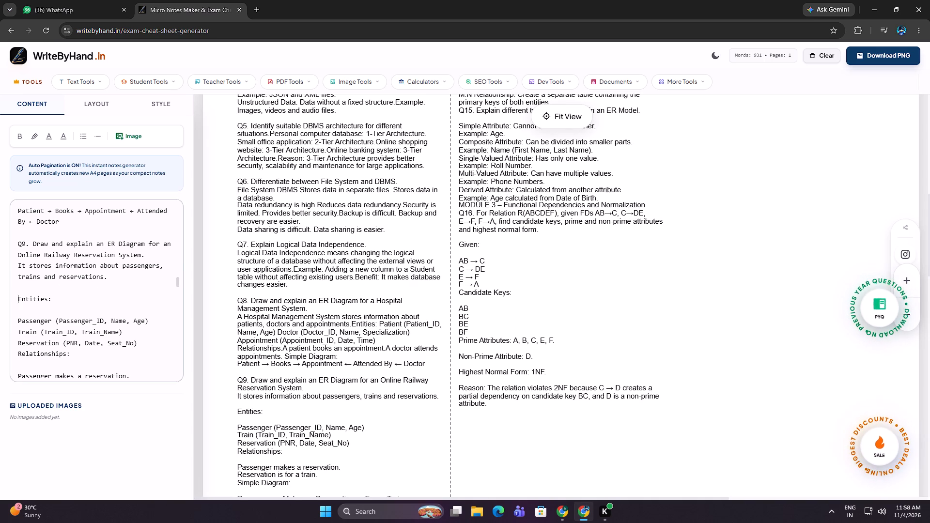
Join the "Entities:" label in Q9 to the sentence ending in "reservations." and remove the blank line above the Passenger entity.
key("BackSpace")
key("BackSpace")
left_click(16, 297)
key("BackSpace")
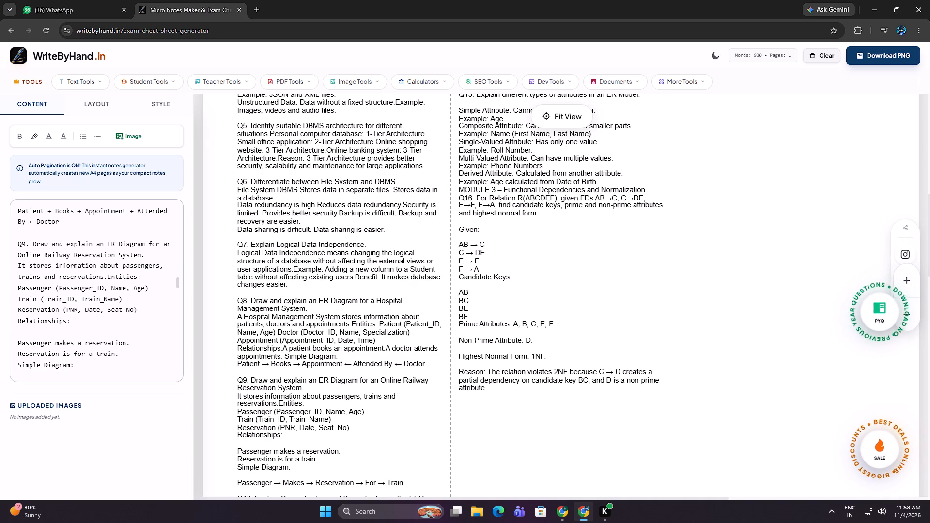
Run Q9's relationship sentences on directly after "Relationships:", and the Passenger–Train flow directly after "Simple Diagram:", without line breaks.
left_click(17, 343)
key("BackSpace")
key("BackSpace")
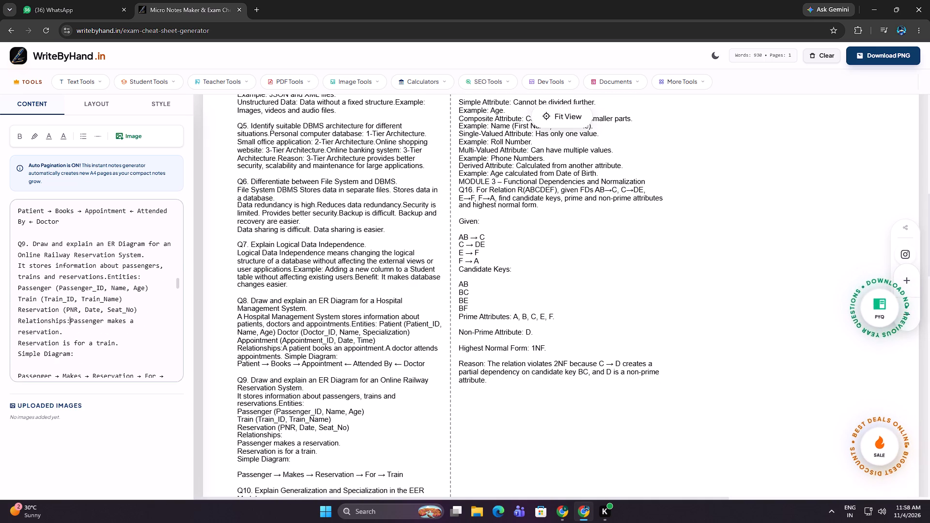
scroll(31, 357, "down", 1)
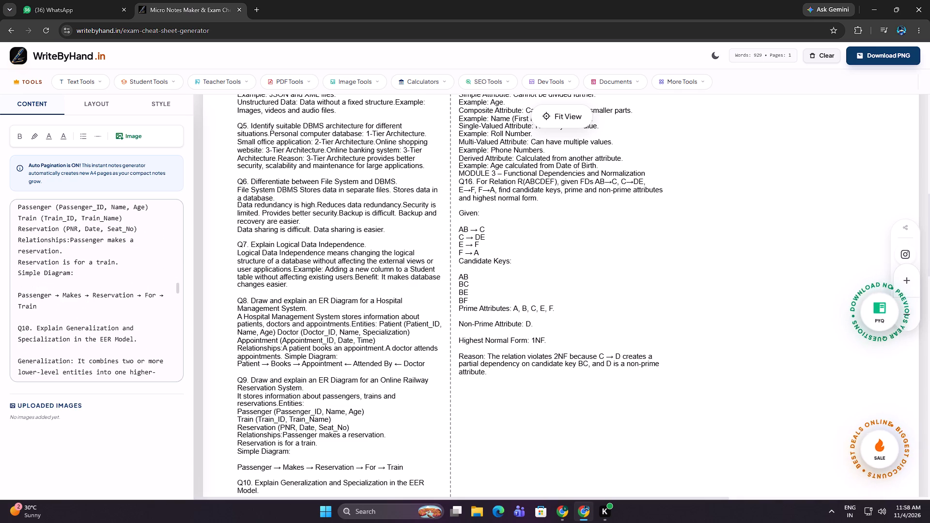
left_click(17, 294)
key("BackSpace")
key("BackSpace")
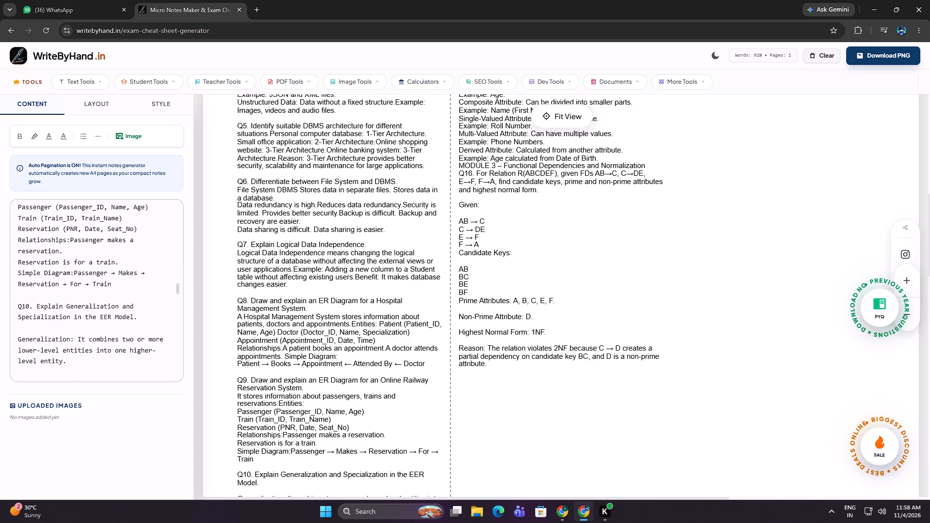
left_click(17, 266)
key("BackSpace")
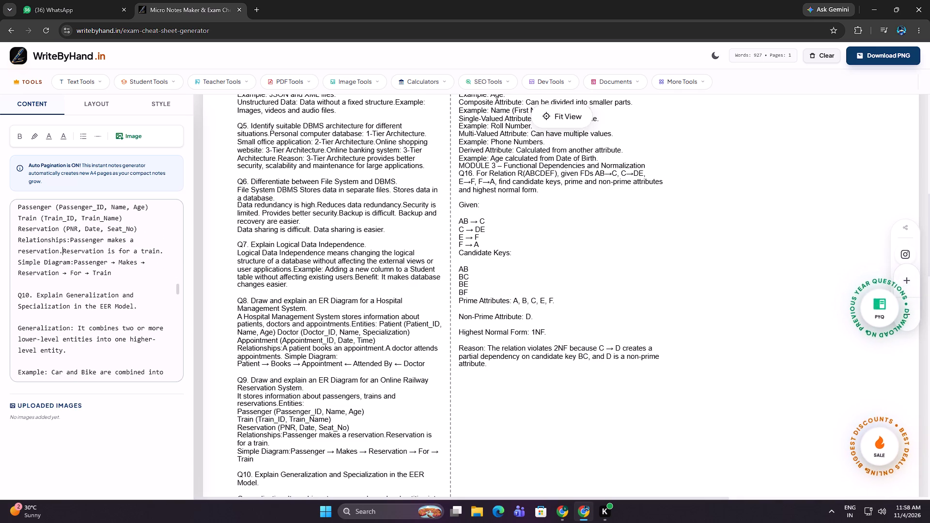
Remove the blank line under the Q10 question and join the Car and Bike example directly after "higher-level entity.".
left_click(16, 329)
key("BackSpace")
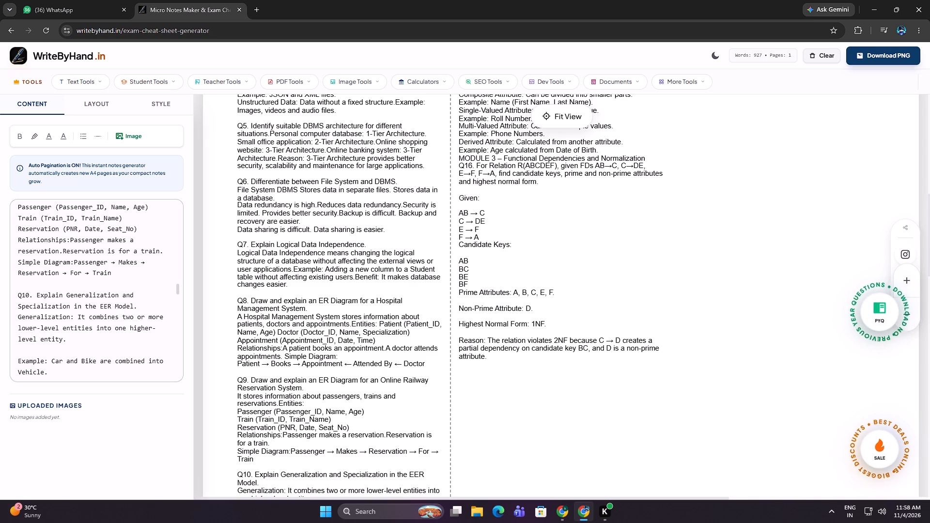
left_click(19, 362)
key("BackSpace")
key("BackSpace")
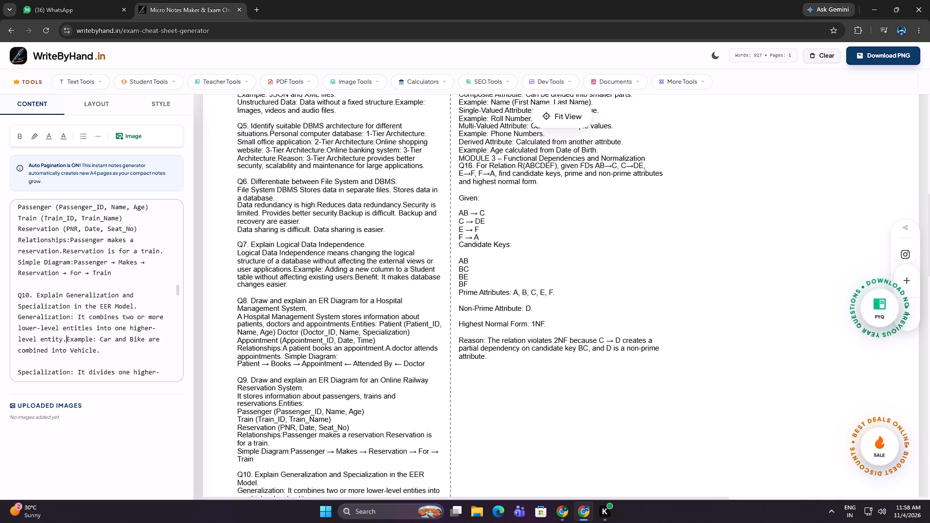
Join Q10's "Specialization:" text directly after "Vehicle." and its Employee example directly after "sub-entities.".
scroll(39, 354, "down", 1)
left_click(17, 286)
key("BackSpace")
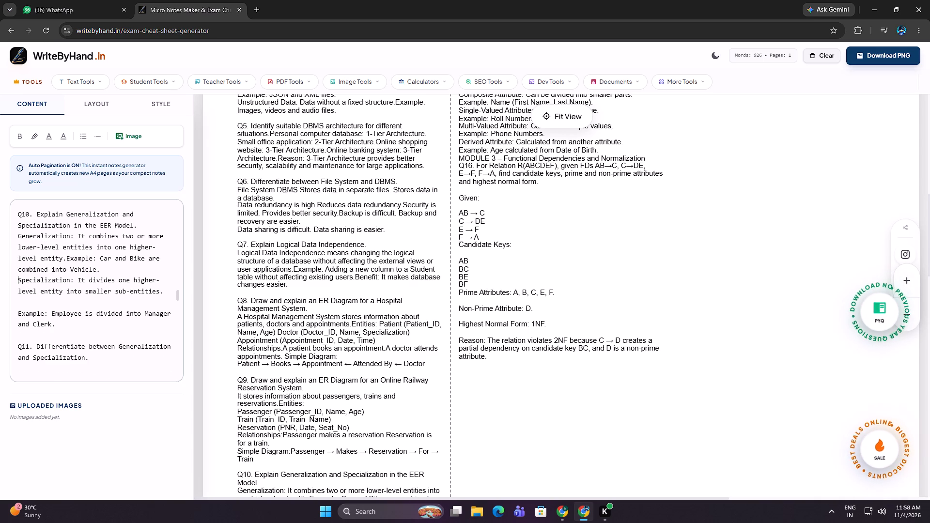
key("BackSpace")
left_click(19, 310)
key("BackSpace")
key("BackSpace")
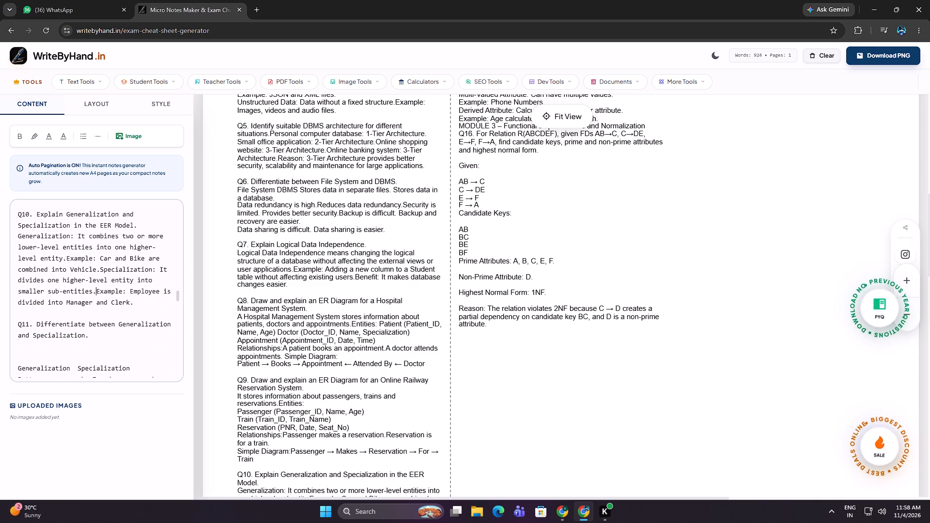
Remove the blank lines under the Q11 question and join the "Example: Car + Bike" line directly after "child entities.".
scroll(41, 337, "down", 1)
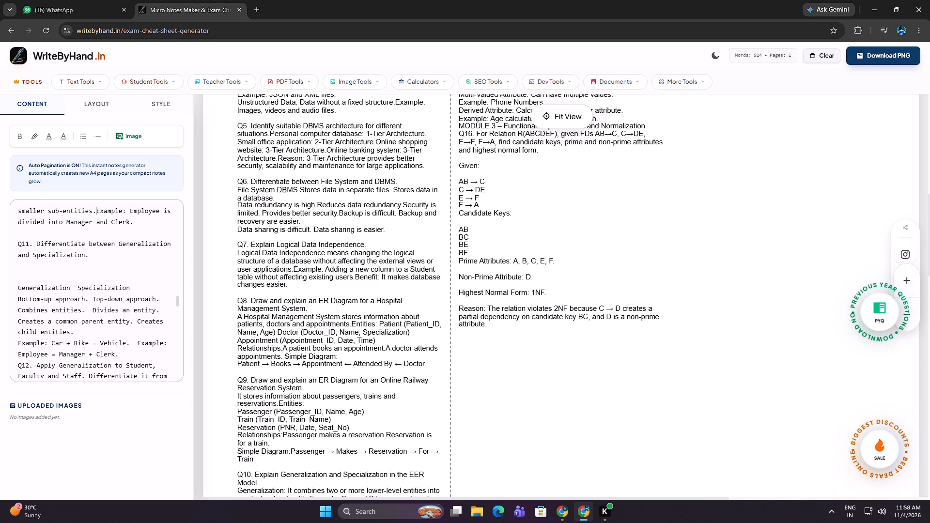
left_click(19, 289)
key("BackSpace")
key("BackSpace")
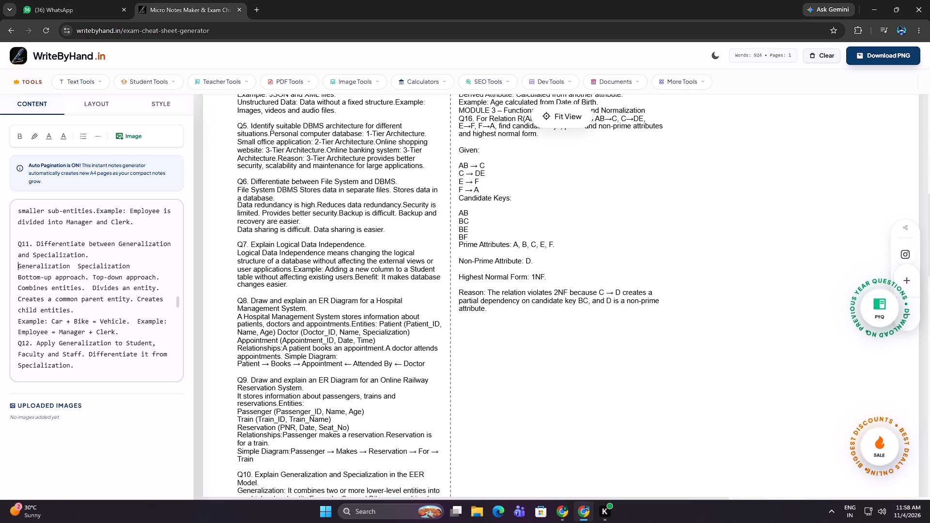
left_click(21, 318)
left_click(17, 318)
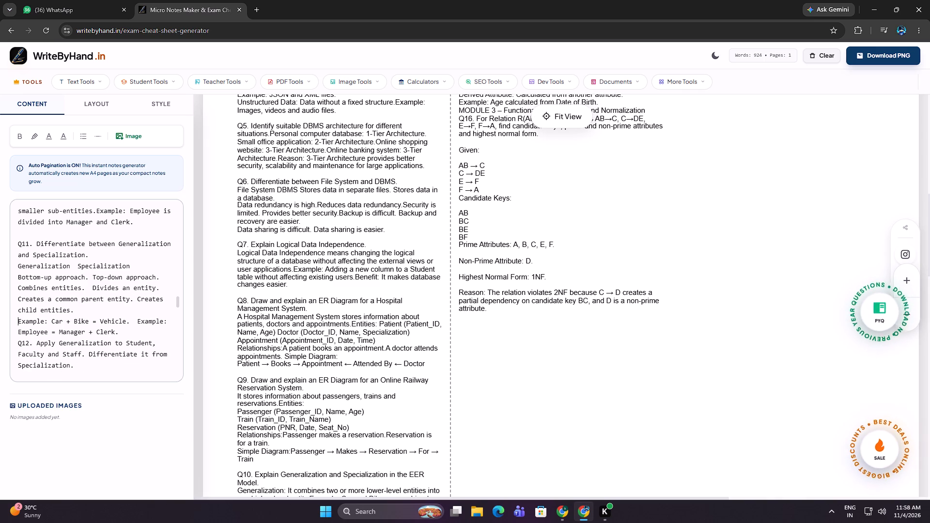
key("BackSpace")
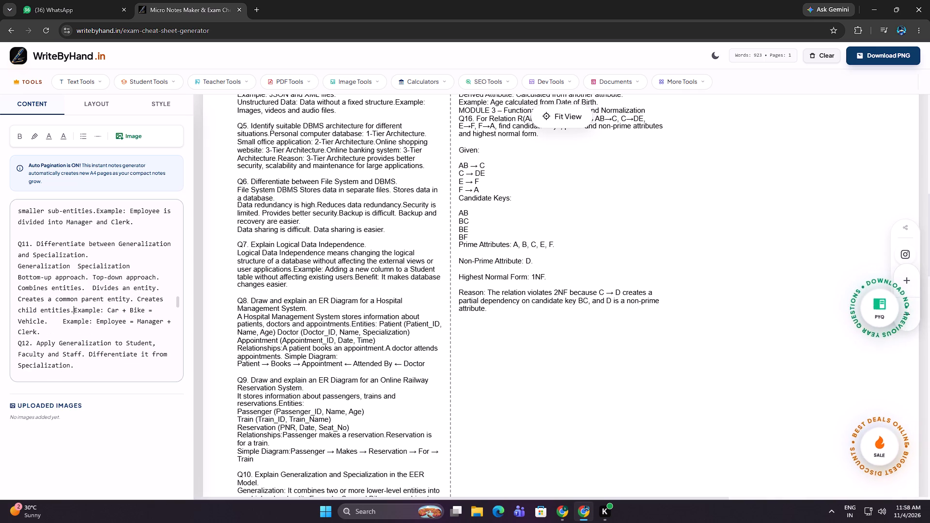
Insert a blank line between the end of the Q11 answer and the Q12 question.
left_click(17, 340)
key("Return")
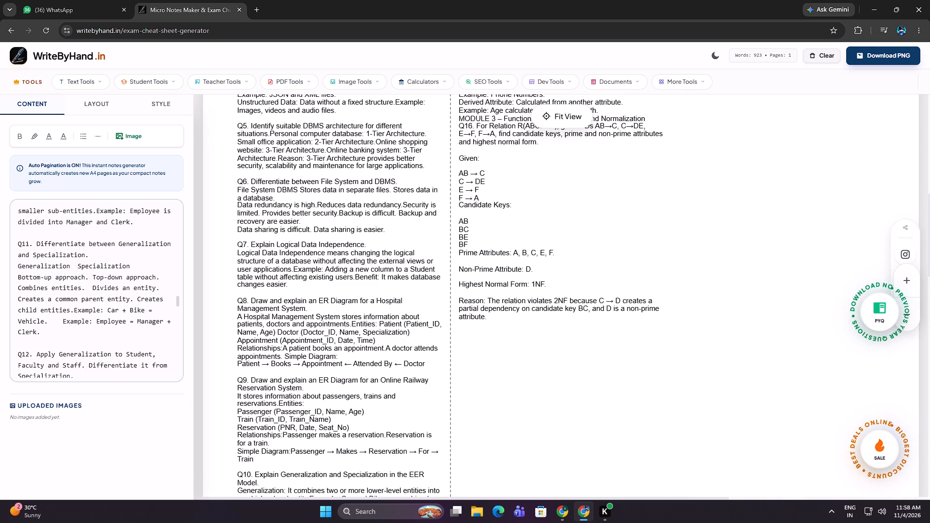
Review the compacted notes in the page preview and the surrounding text in the editor, up to Q12.
scroll(368, 382, "down", 2)
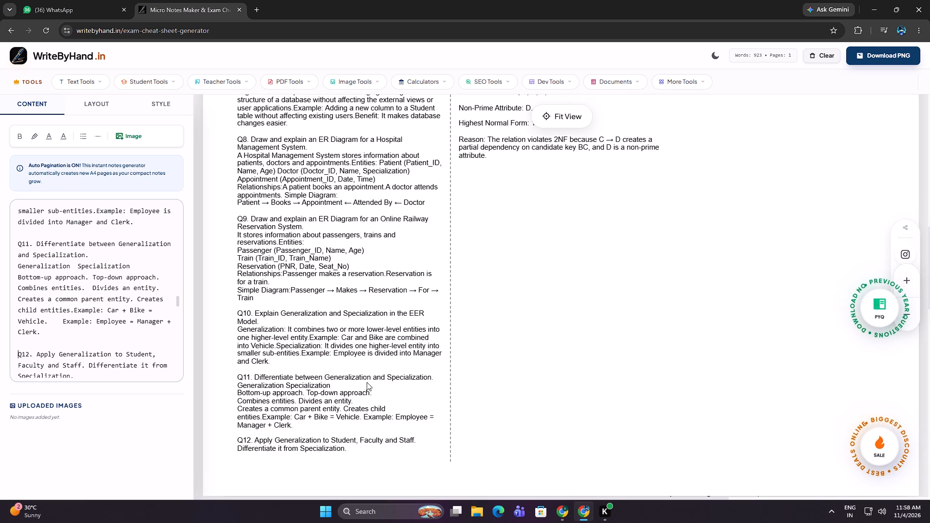
scroll(614, 350, "up", 5)
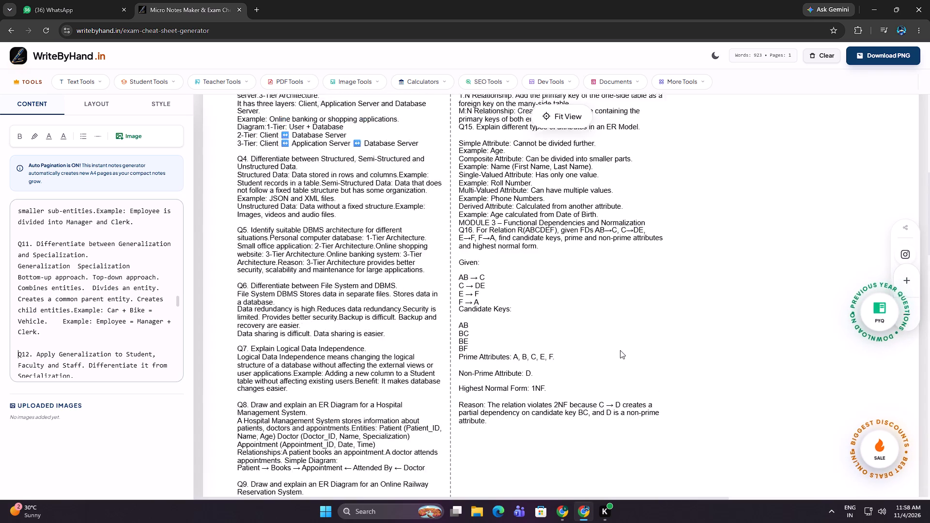
scroll(620, 350, "up", 3)
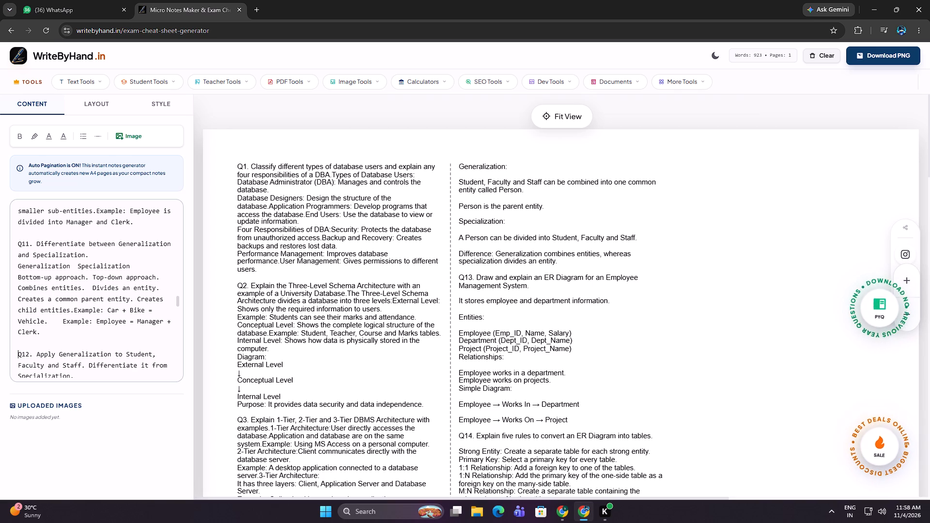
scroll(52, 340, "down", 2)
scroll(309, 332, "down", 4)
scroll(368, 363, "down", 4)
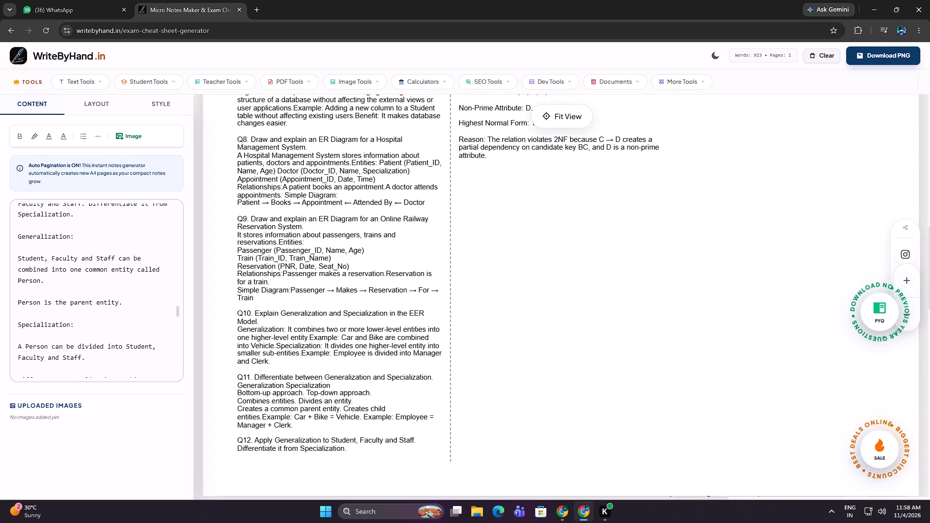
scroll(368, 363, "down", 1)
scroll(85, 320, "up", 4)
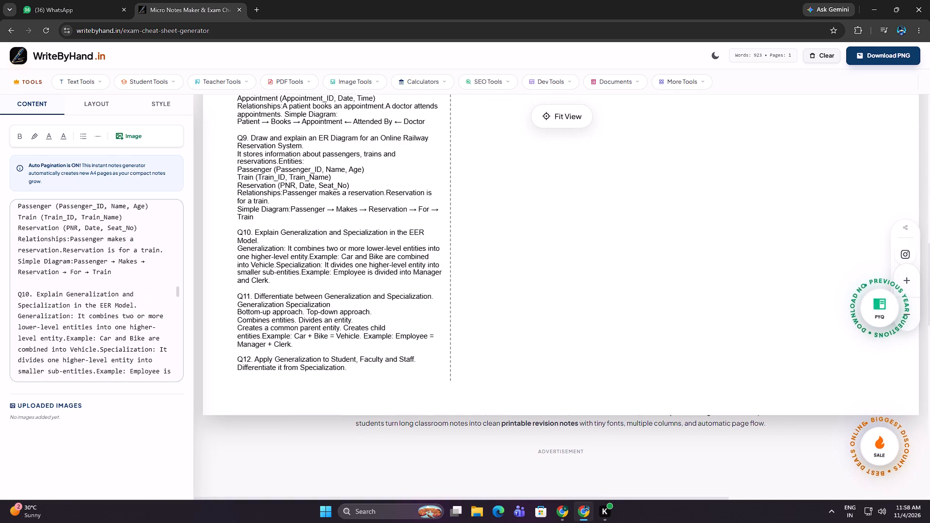
scroll(105, 314, "up", 2)
scroll(105, 314, "down", 6)
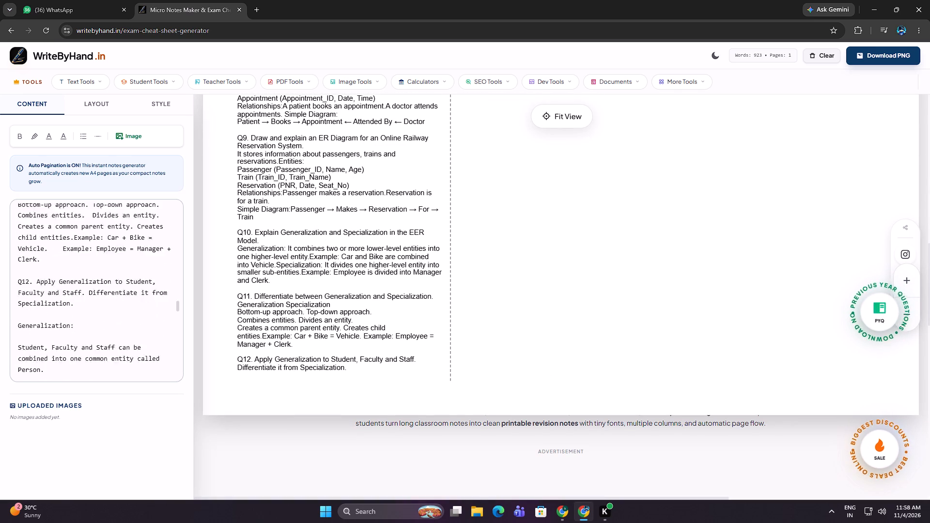
scroll(103, 314, "up", 1)
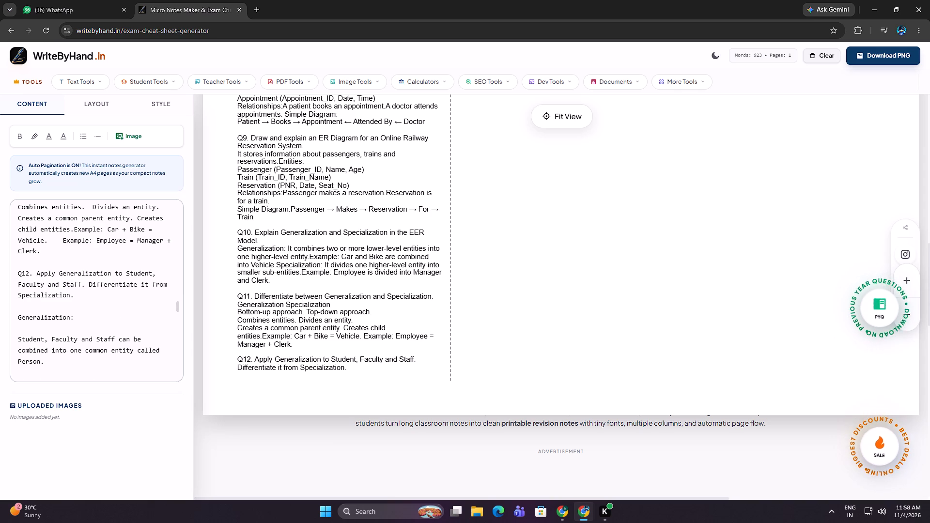
Place Q12's "Generalization:" directly below the question and run its two sentences on after the label without line breaks.
left_click(18, 314)
key("BackSpace")
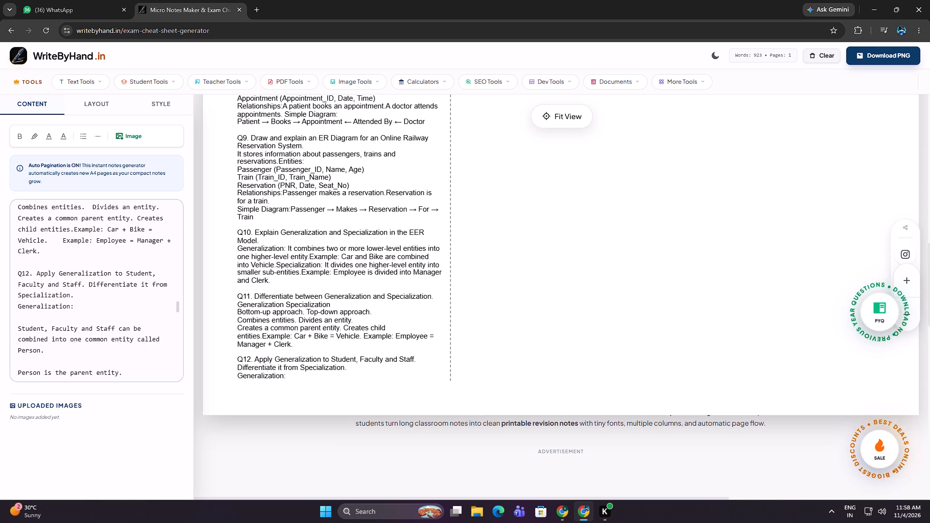
left_click(19, 332)
key("BackSpace")
key("BackSpace")
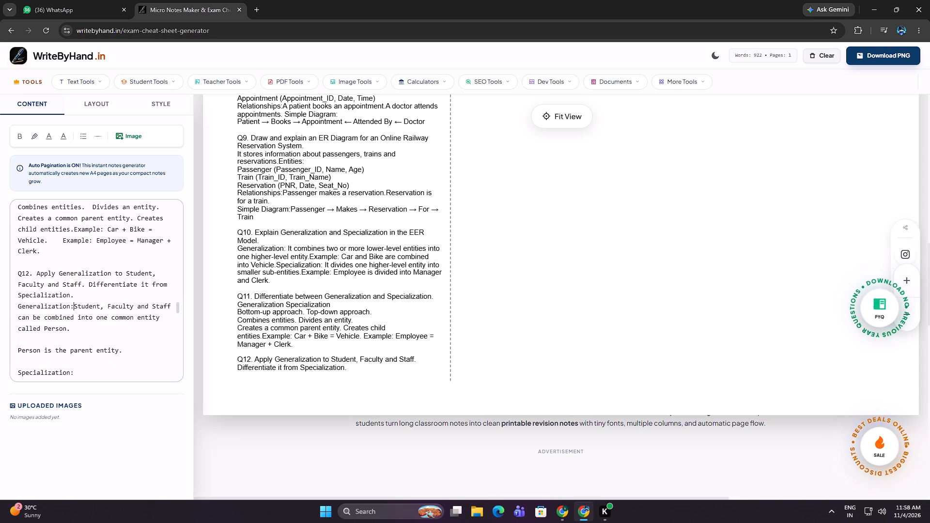
left_click(16, 355)
key("BackSpace")
key("BackSpace")
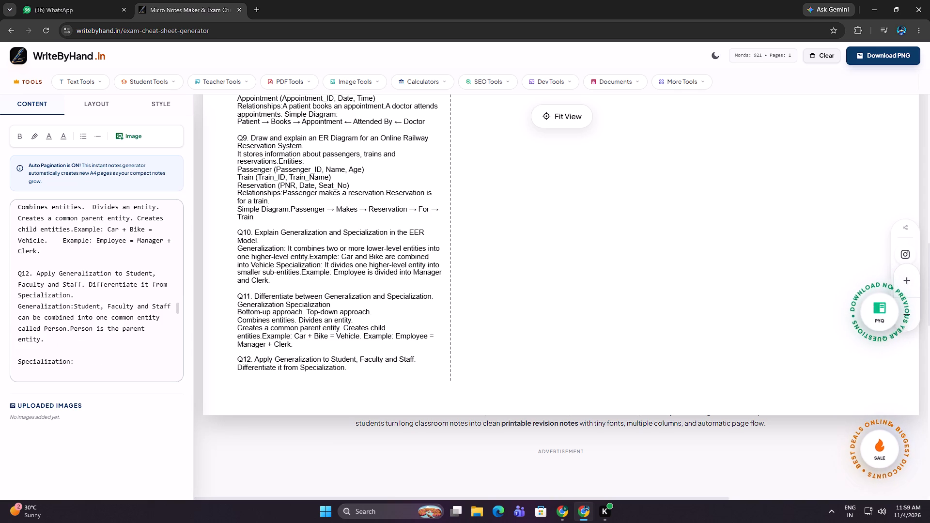
Remove the blank line under Q12's "Specialization:" label and join the label directly after "Person is the parent entity.".
left_click(18, 371)
key("BackSpace")
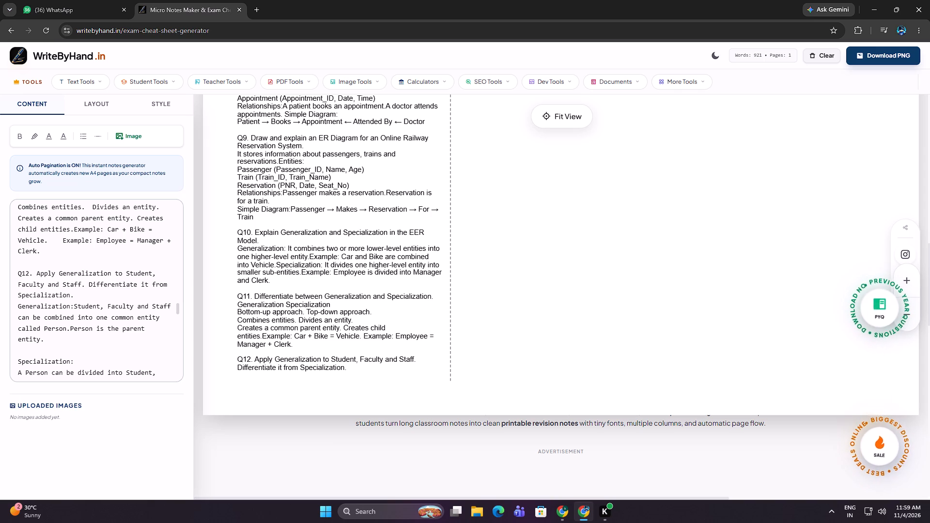
left_click(15, 356)
left_click(15, 368)
left_click(13, 362)
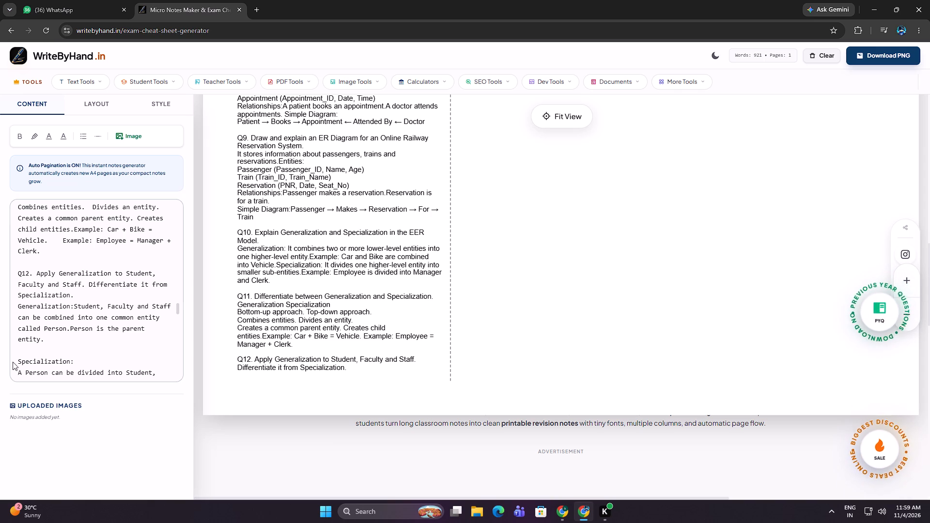
left_click(15, 361)
key("BackSpace")
key("BackSpace")
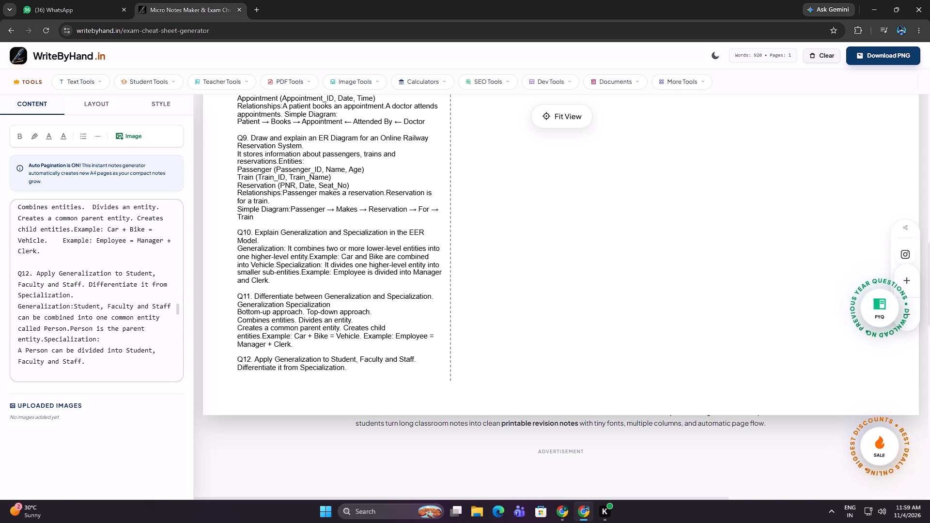
Join Q12's "Difference:" paragraph directly to the end of the sentence ending in "Faculty and Staff.".
scroll(90, 347, "down", 1)
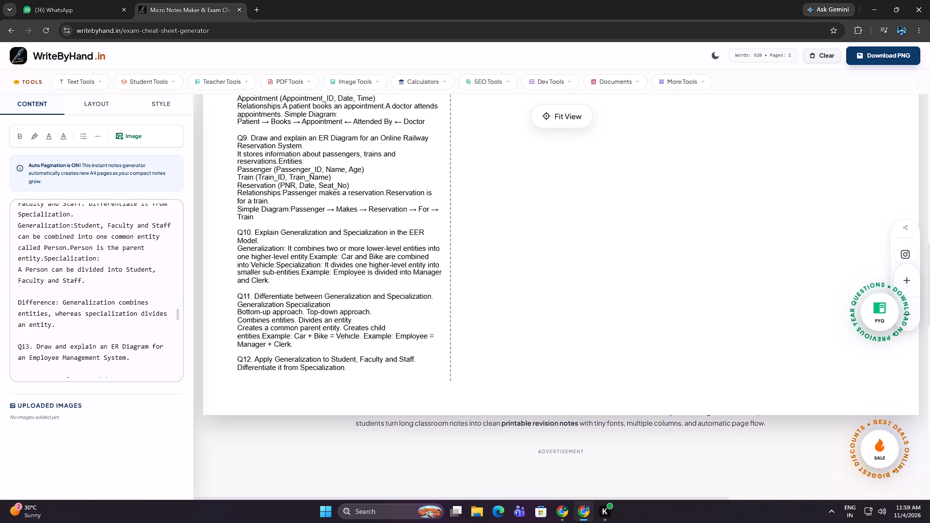
left_click(17, 305)
key("BackSpace")
key("BackSpace")
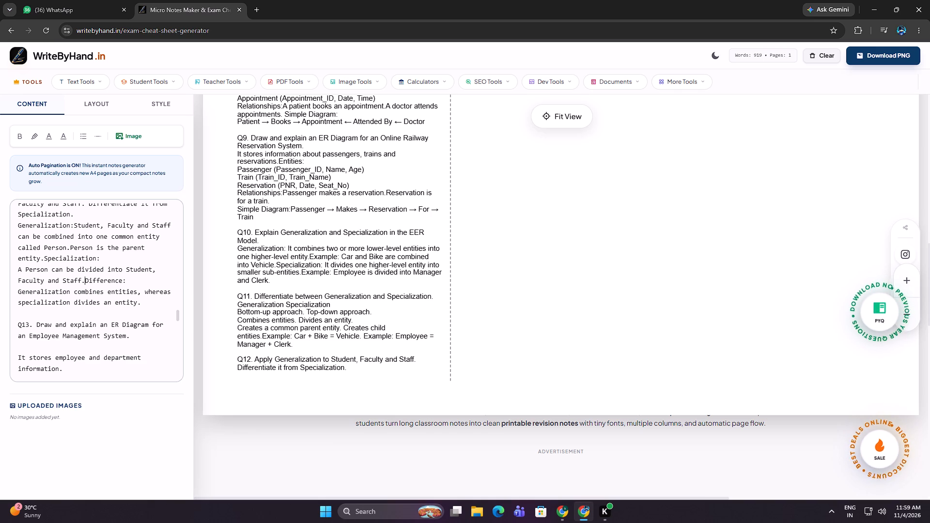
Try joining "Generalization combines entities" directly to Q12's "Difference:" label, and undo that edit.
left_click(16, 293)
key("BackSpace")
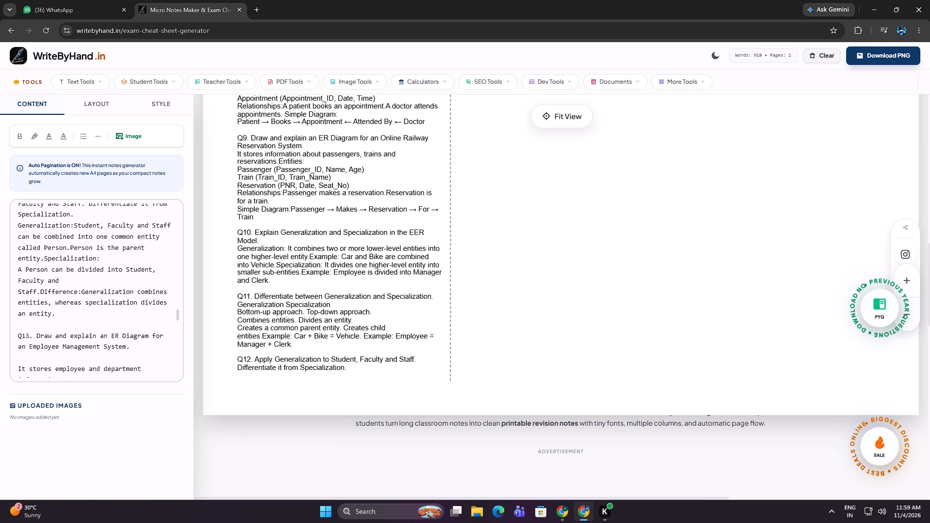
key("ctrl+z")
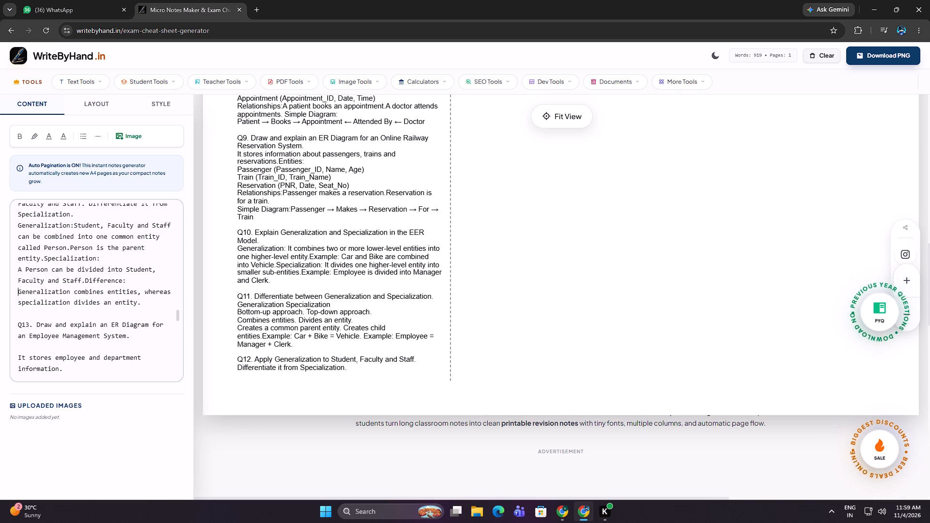
Remove the blank line between the Q13 question and its answer, keeping "It stores employee and department" on its own line.
scroll(115, 309, "down", 1)
left_click(11, 266)
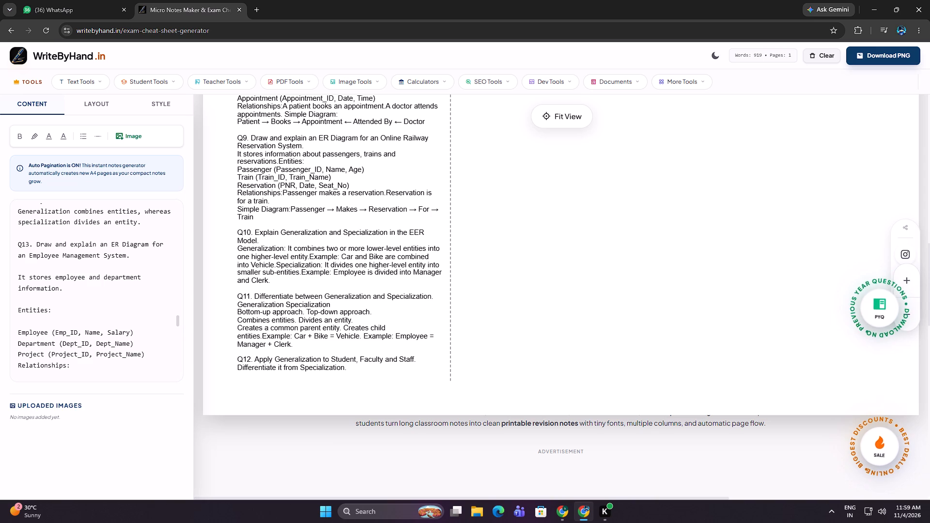
left_click(17, 278)
key("BackSpace")
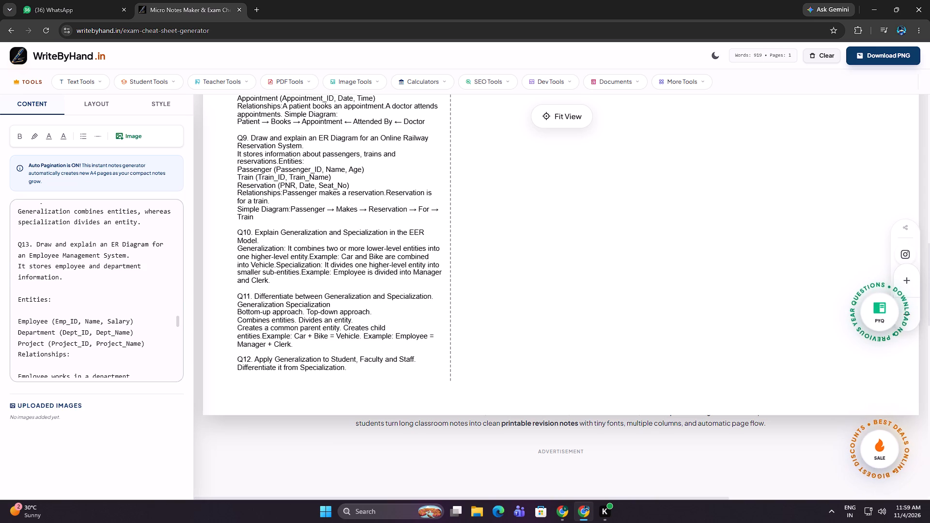
Join Q13's "Entities:" label directly after "information." and run the Employee entity on directly after the label.
left_click(18, 302)
key("BackSpace")
key("BackSpace")
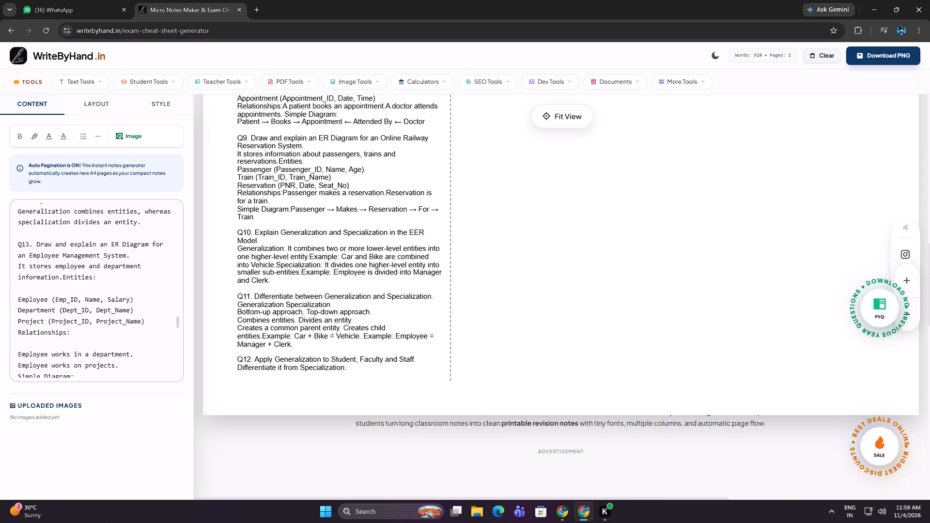
left_click(17, 301)
key("BackSpace")
key("BackSpace")
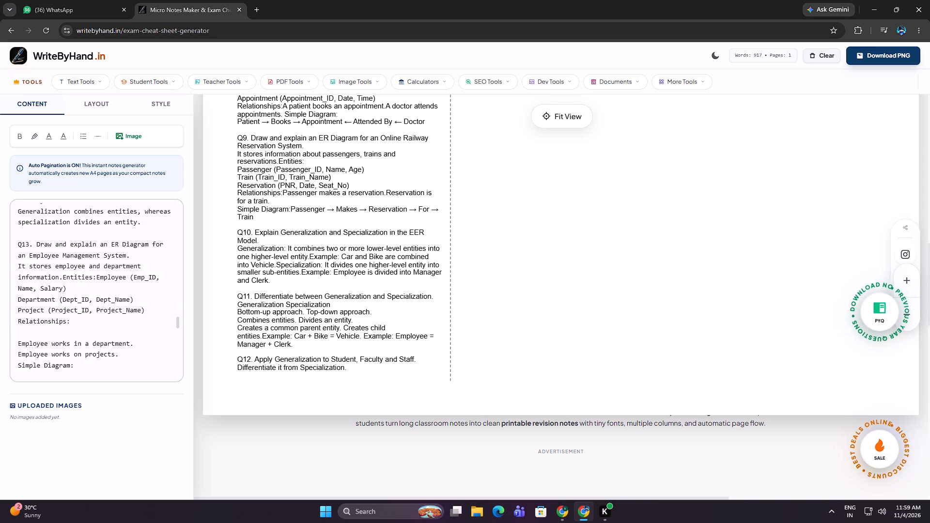
Undo the last join so Q13's Employee entity starts on its own line below the "Entities:" label.
key("ctrl+z")
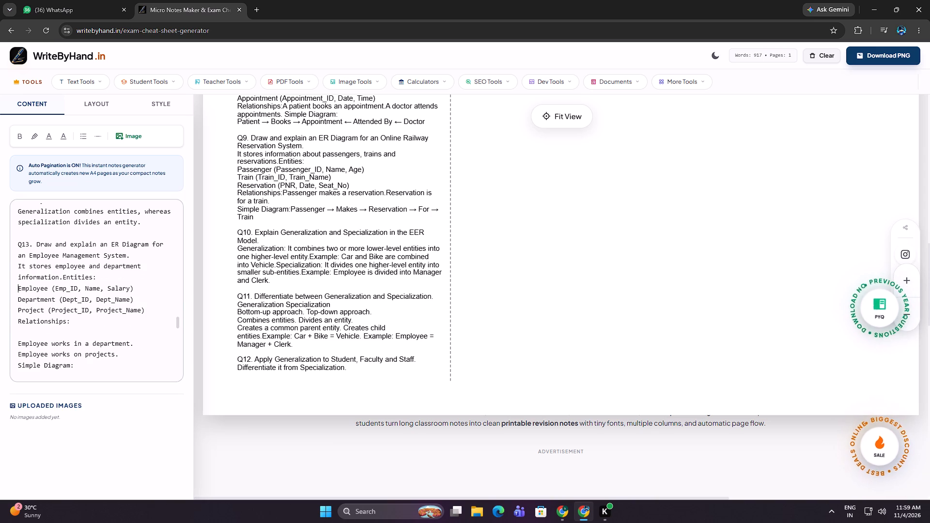
Run Q13's two relationship sentences, "Employee works in a department." and "Employee works on projects.", on directly after the "Relationships:" label.
scroll(54, 326, "down", 1)
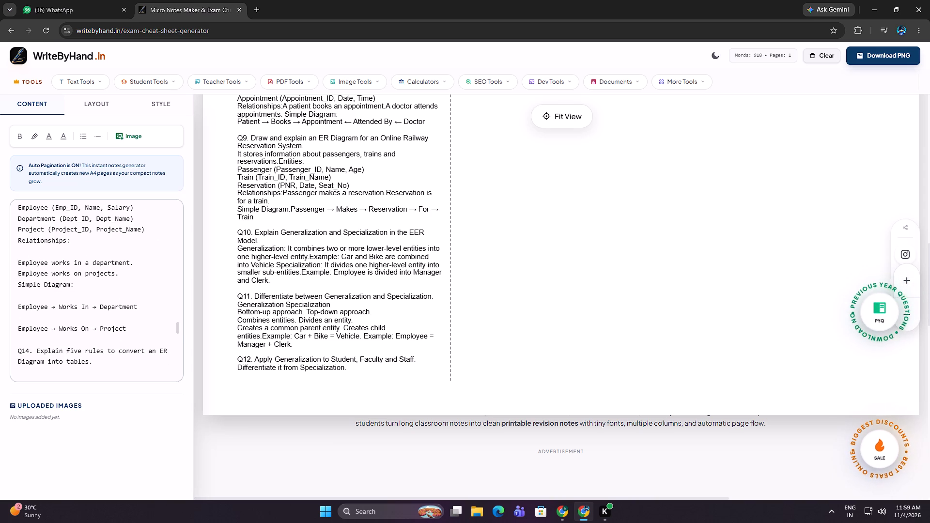
left_click(17, 264)
key("BackSpace")
key("BackSpace")
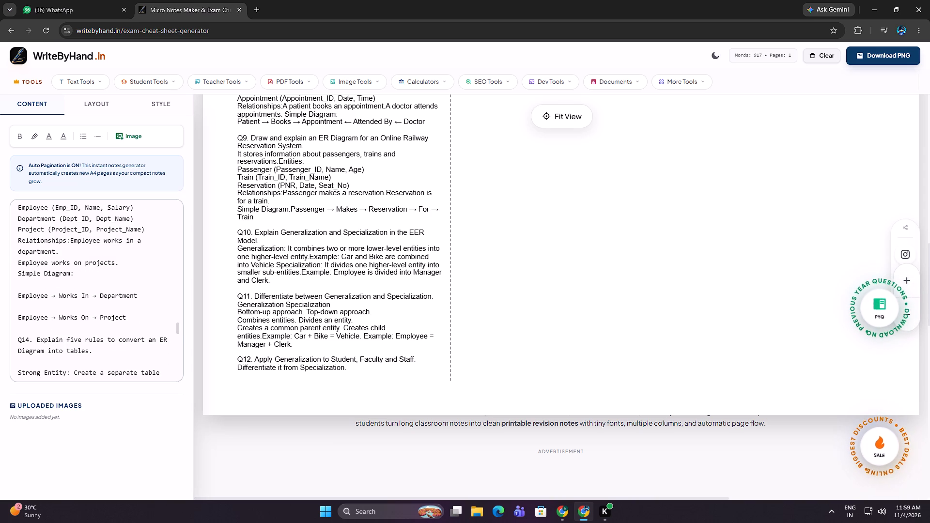
left_click(17, 261)
key("BackSpace")
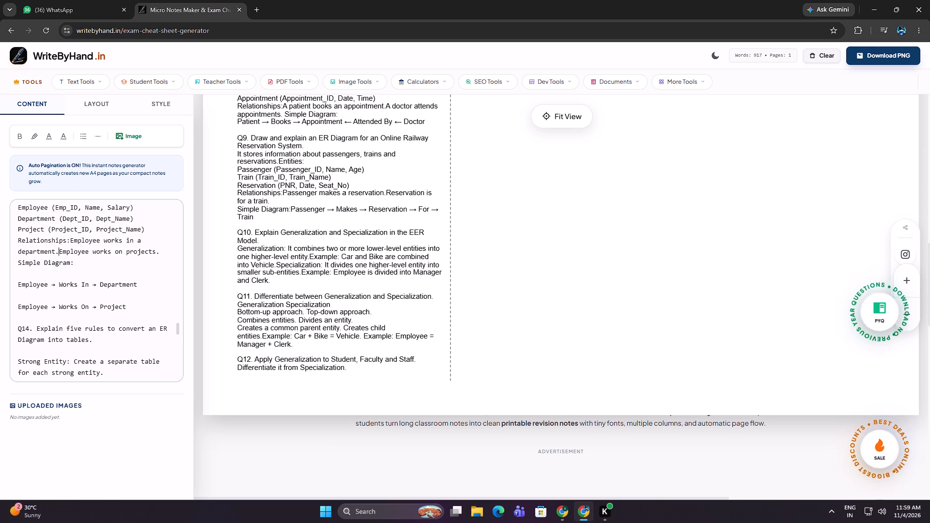
Remove the blank lines before both Employee relationship lines in Q13's "Simple Diagram:" section, keeping each on its own line.
left_click(14, 281)
key("BackSpace")
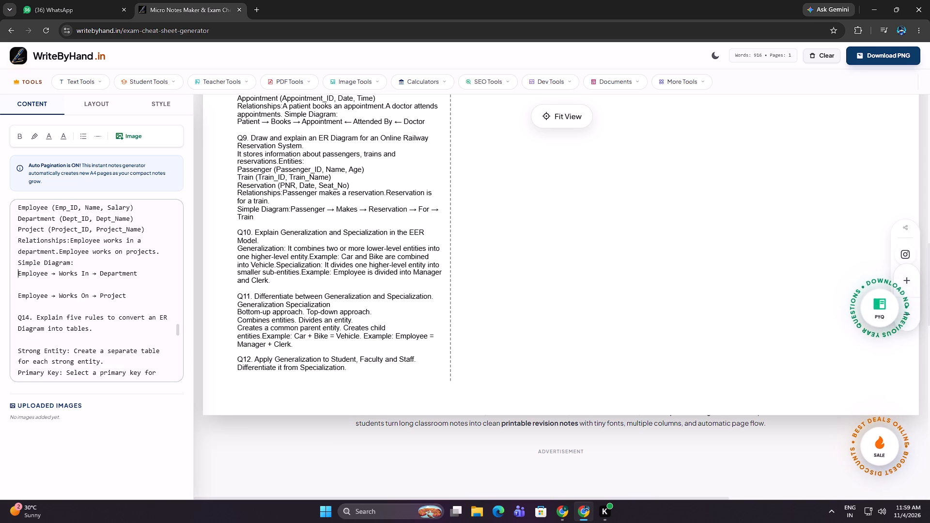
left_click(17, 298)
key("BackSpace")
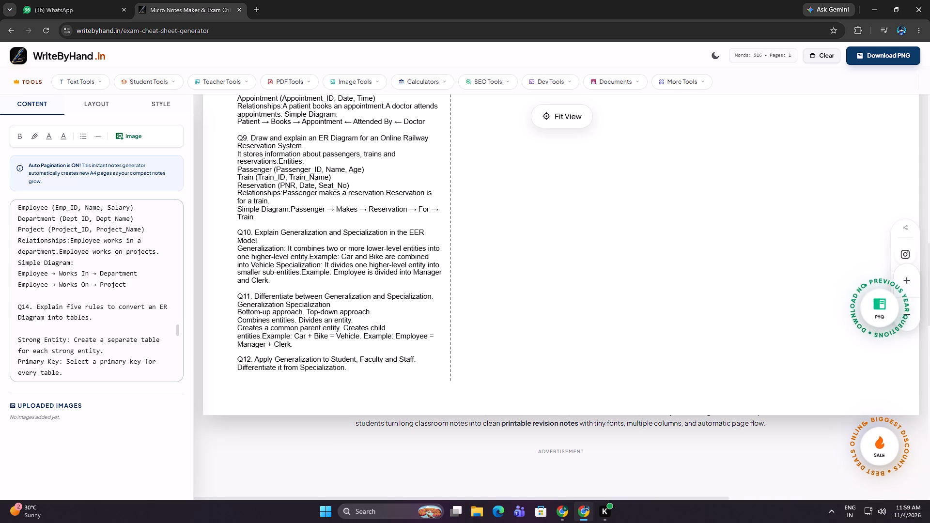
Remove the blank line between the Q14 question and its "Strong Entity:" rule.
scroll(35, 312, "down", 1)
left_click(18, 266)
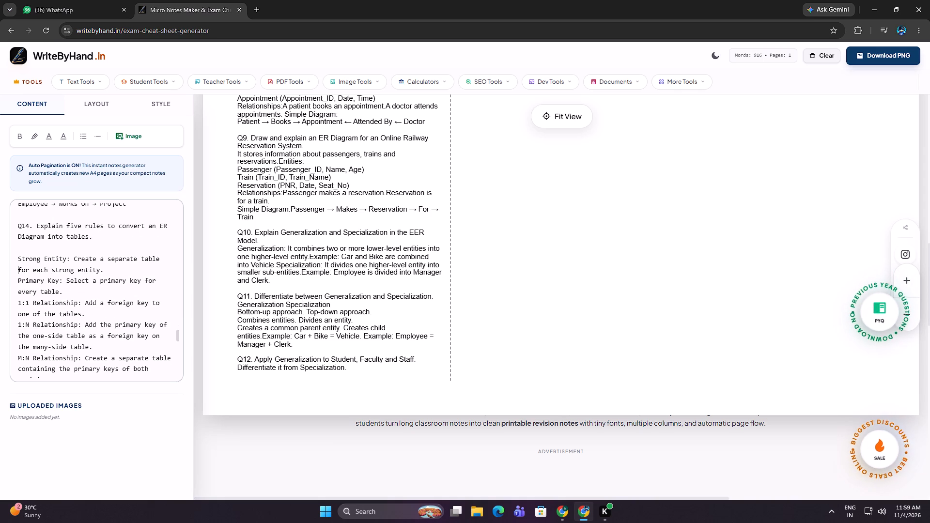
left_click(18, 261)
key("BackSpace")
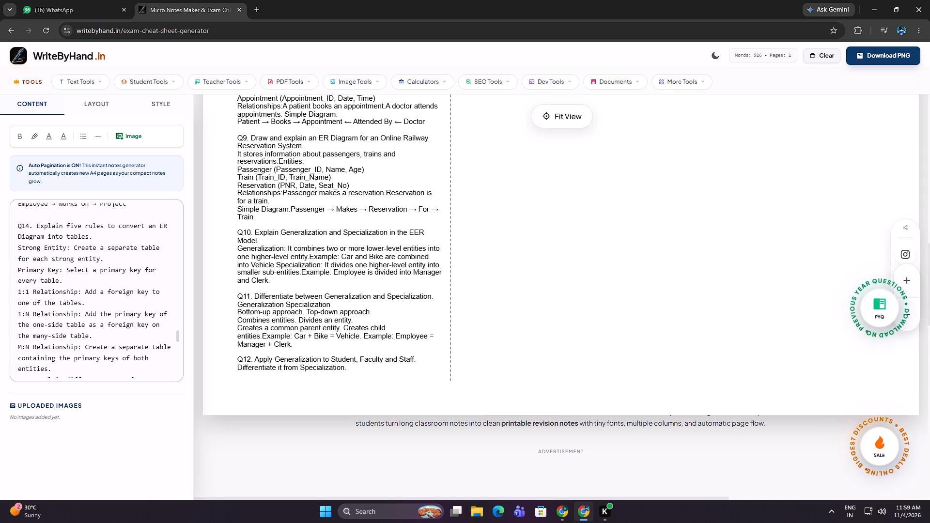
In Q14, join the "Primary Key:" rule directly after "strong entity." and the "1:N Relationship:" rule directly after "one of the tables.".
left_click(17, 270)
key("BackSpace")
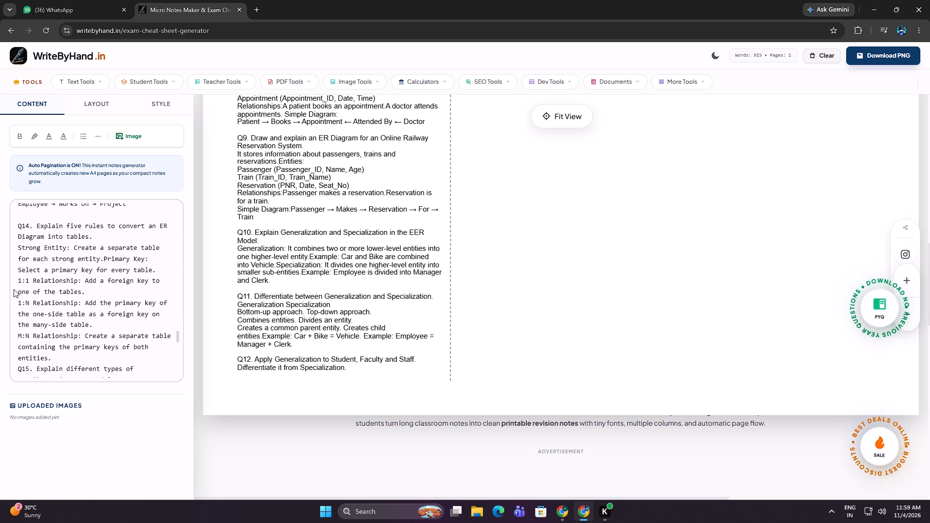
left_click(15, 297)
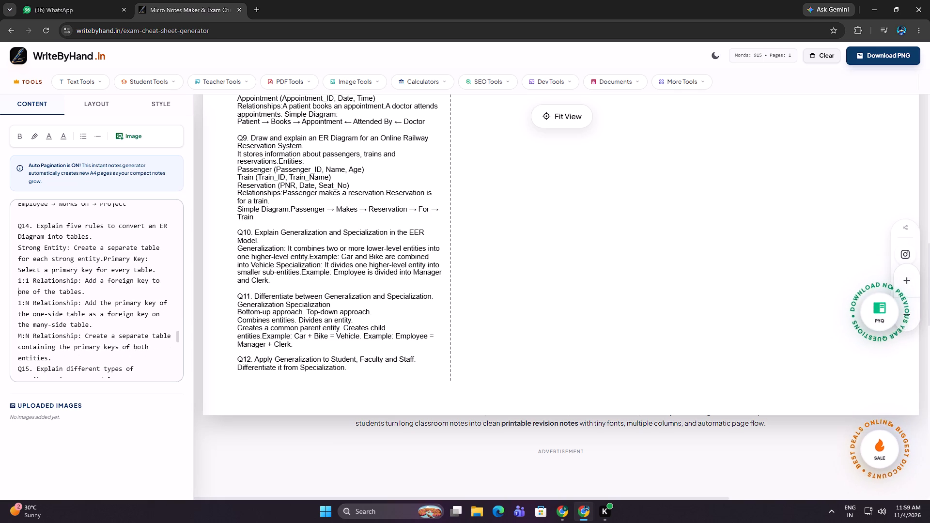
key("Down")
key("BackSpace")
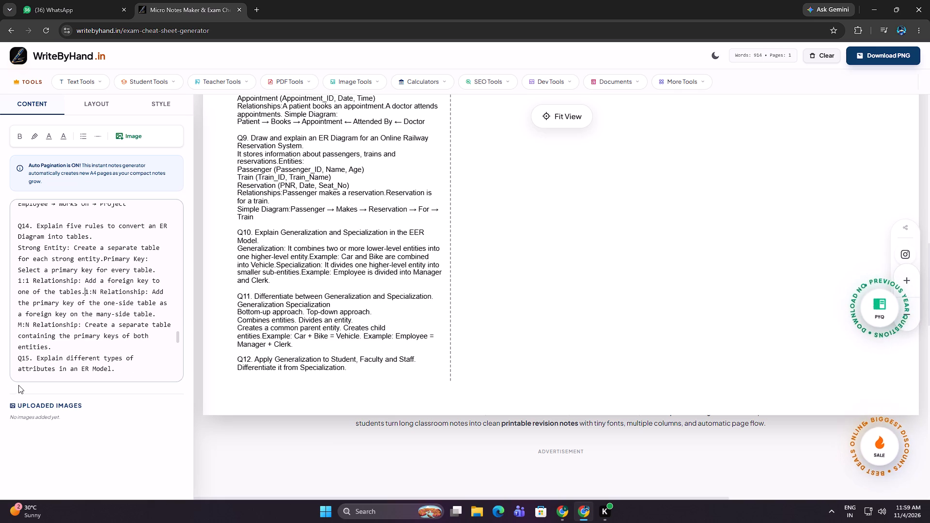
Insert a blank line before the Q15 question and remove the one between that question and "Simple Attribute:".
scroll(89, 294, "down", 1)
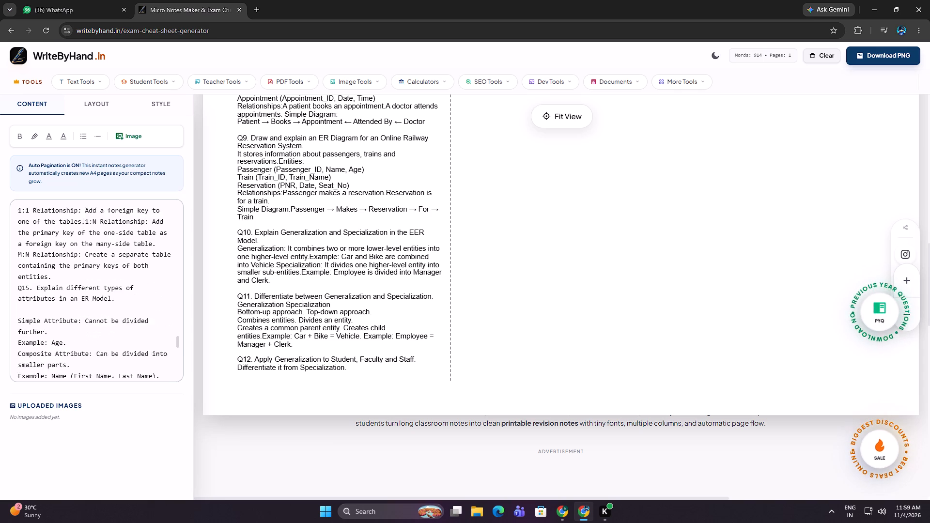
left_click(16, 273)
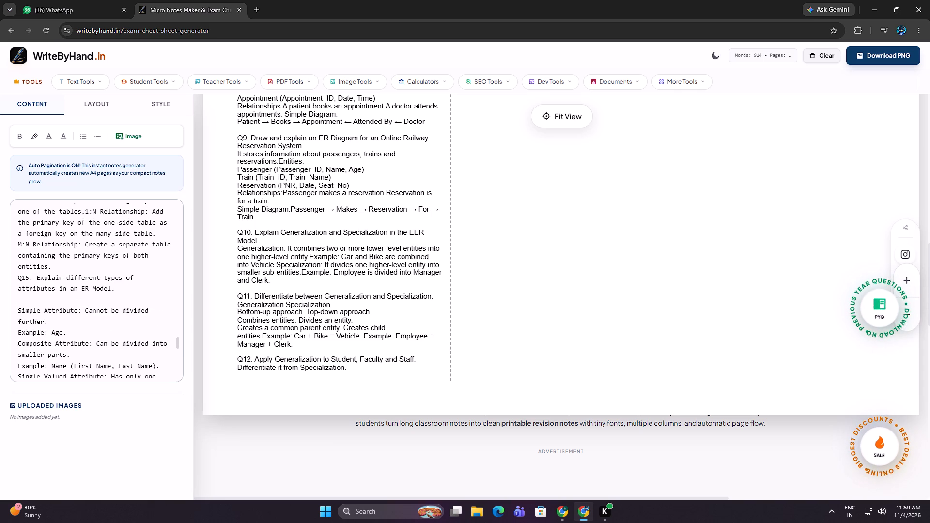
key("Return")
left_click(15, 322)
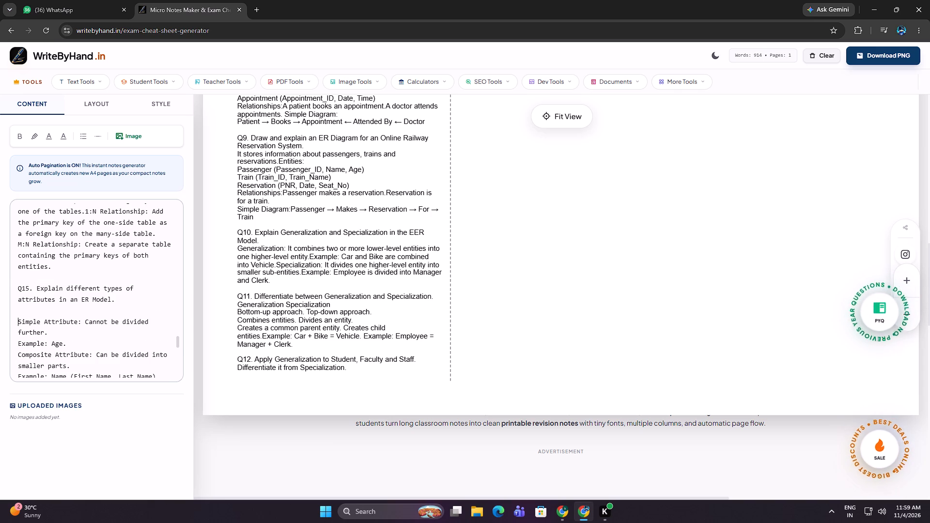
key("BackSpace")
In Q15, join the Age and Name examples directly to their attribute definitions, and run "Single-Valued Attribute:" on after the Name example.
scroll(21, 322, "down", 1)
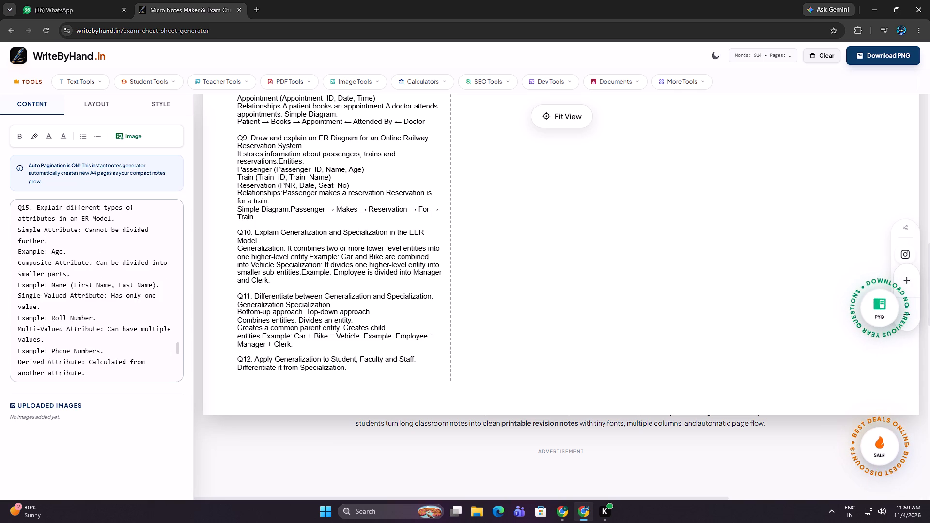
left_click(19, 253)
key("BackSpace")
left_click(19, 261)
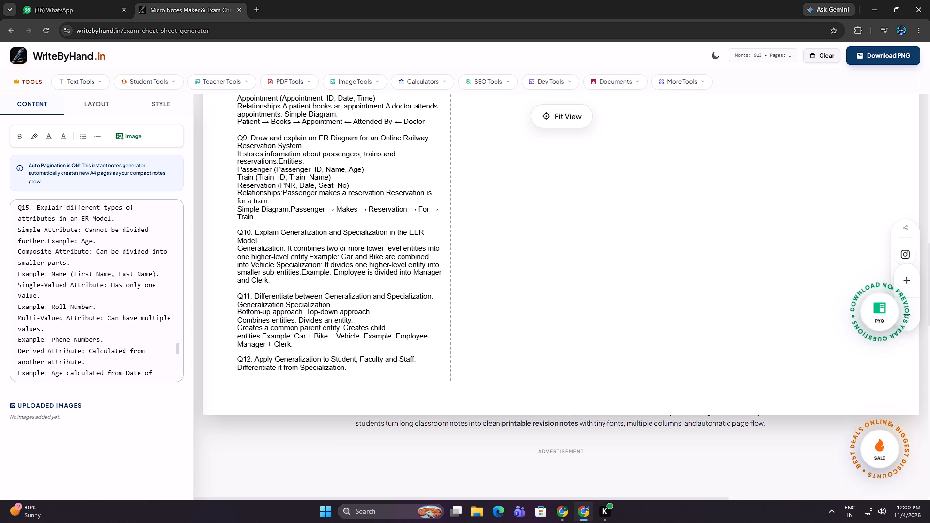
left_click(18, 270)
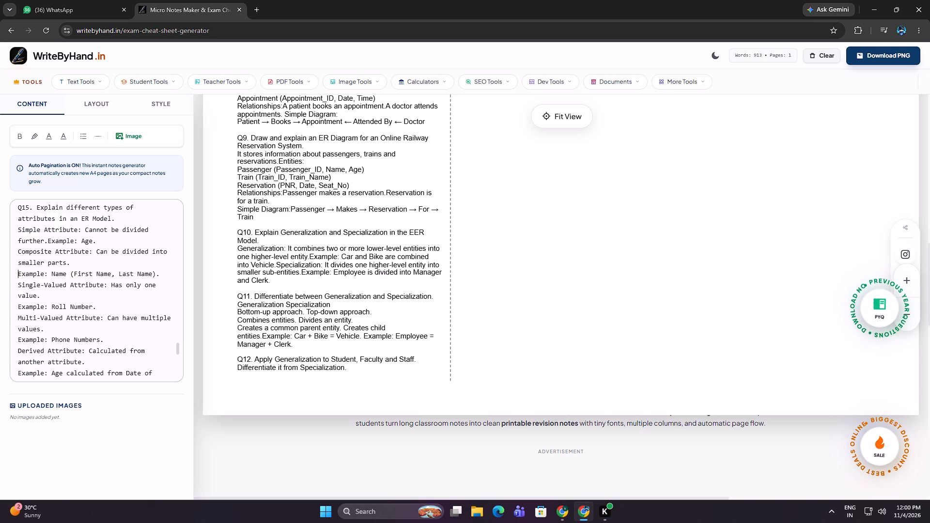
key("BackSpace")
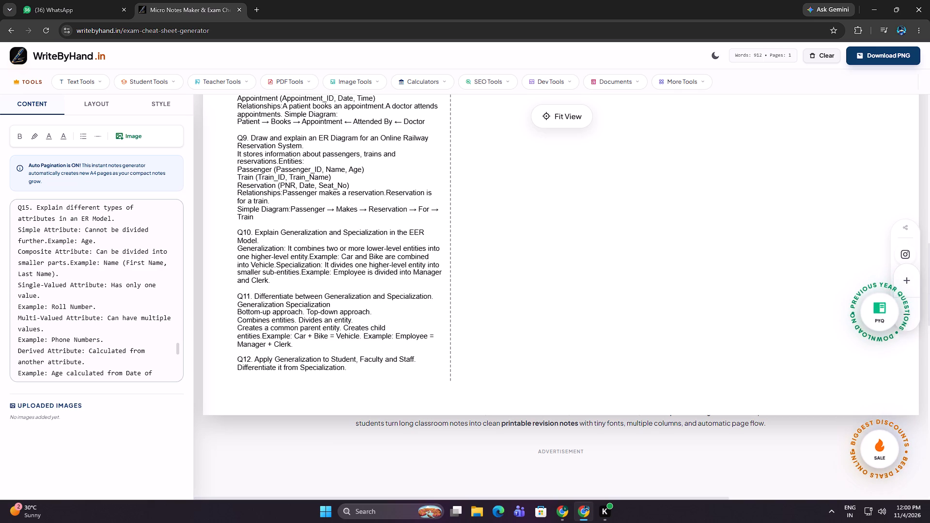
left_click(19, 284)
key("BackSpace")
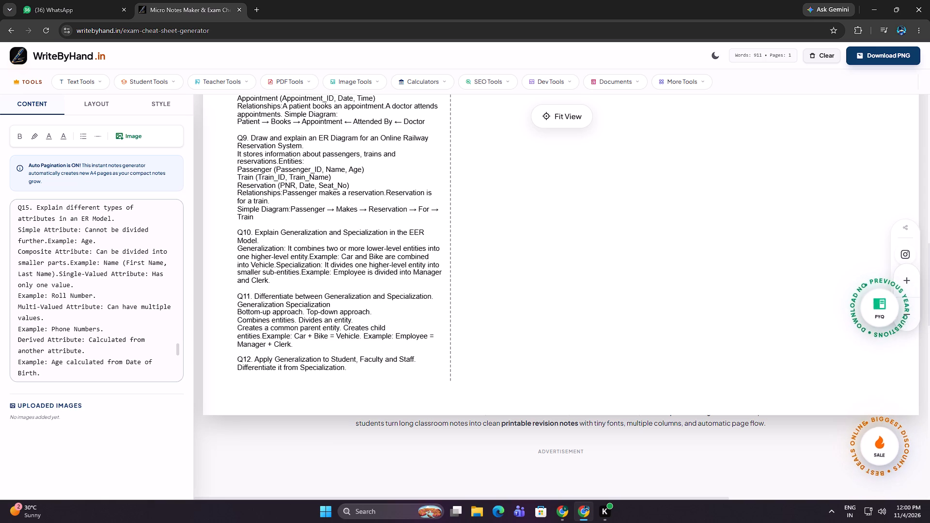
In Q15, join the Roll Number and Phone Numbers examples directly to their single-valued and multi-valued attribute definitions.
left_click(15, 287)
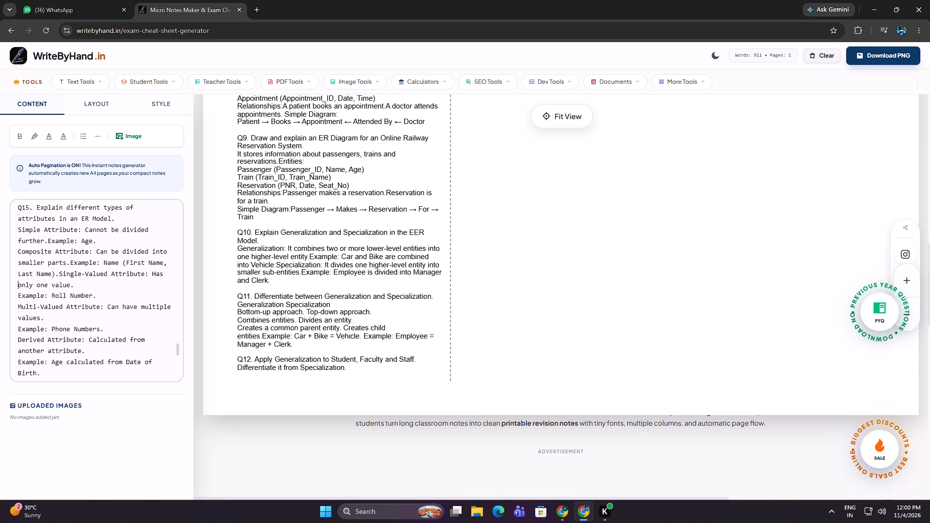
key("Down")
key("BackSpace")
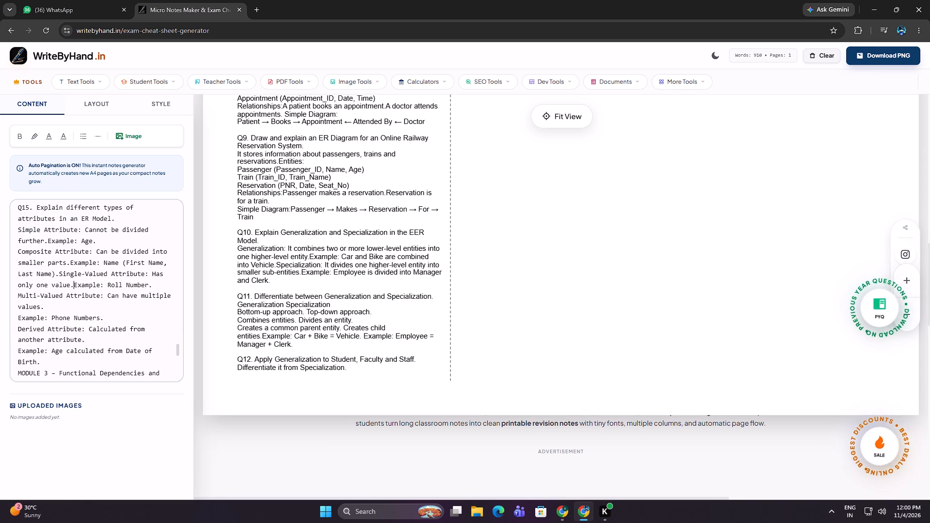
left_click(15, 314)
key("BackSpace")
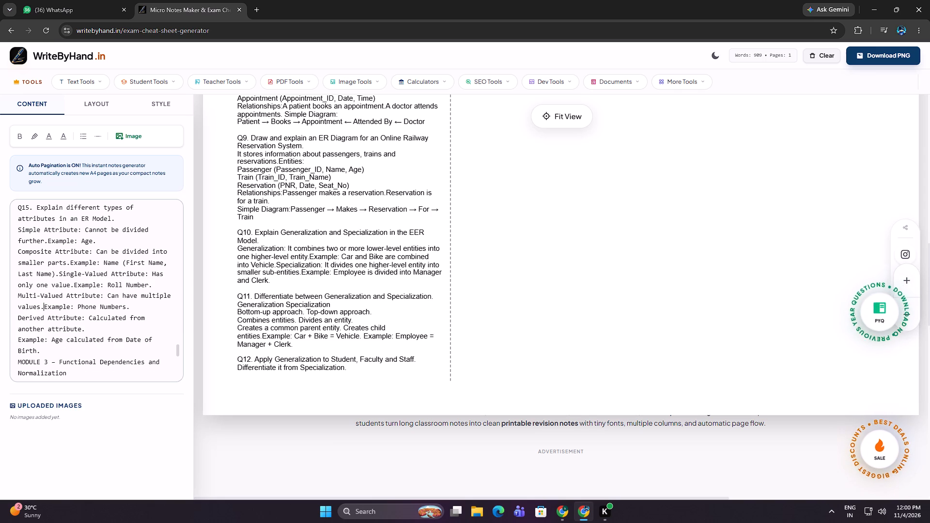
Delete the "MODULE 3 – Functional Dependencies and Normalization" heading between the Q15 answer and the Q16 question.
left_click_drag(19, 362, 75, 282)
key("BackSpace")
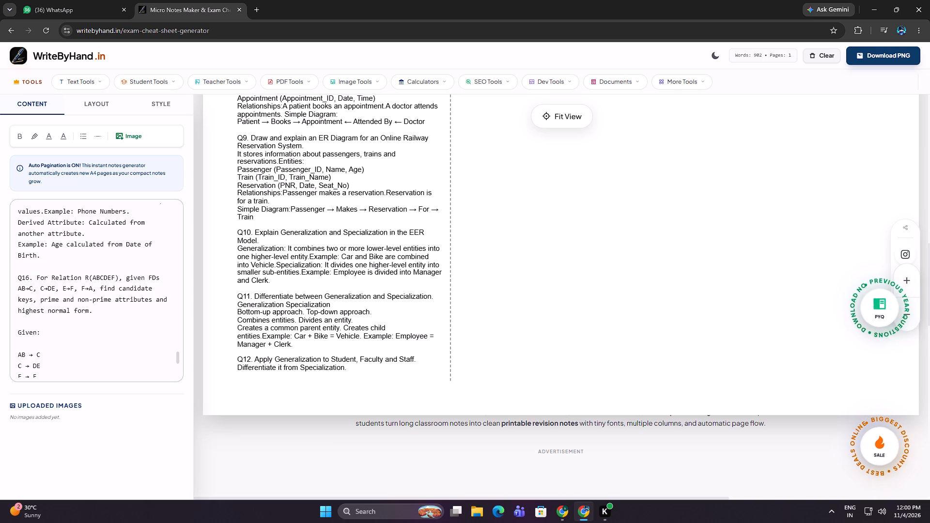
scroll(606, 288, "up", 6)
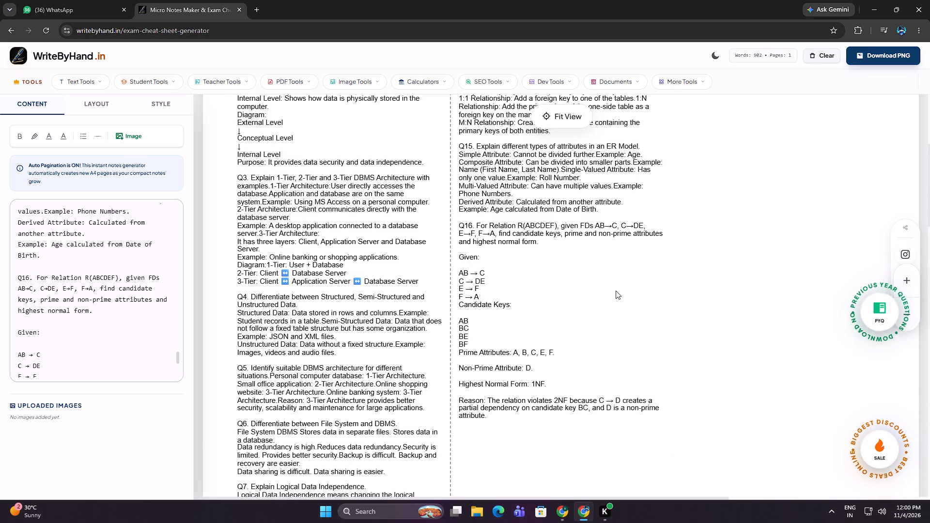
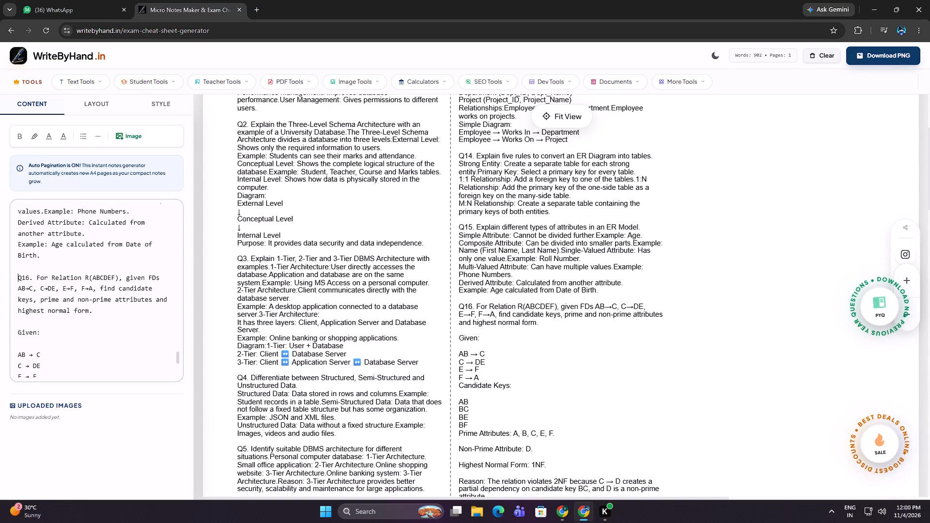
In Q16, remove the blank line before "Given:" and join the dependency "AB → C" directly after it.
left_click(18, 336)
key("BackSpace")
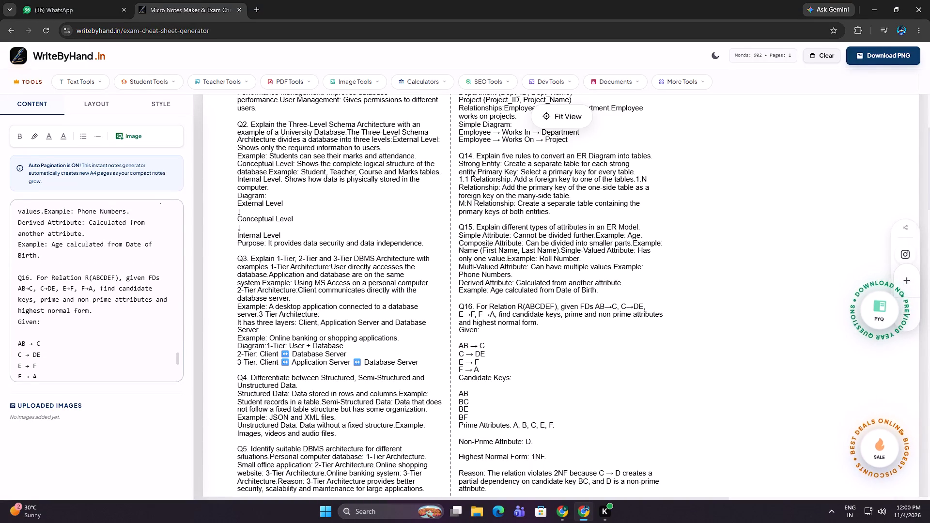
left_click(17, 346)
key("BackSpace")
key("BackSpace")
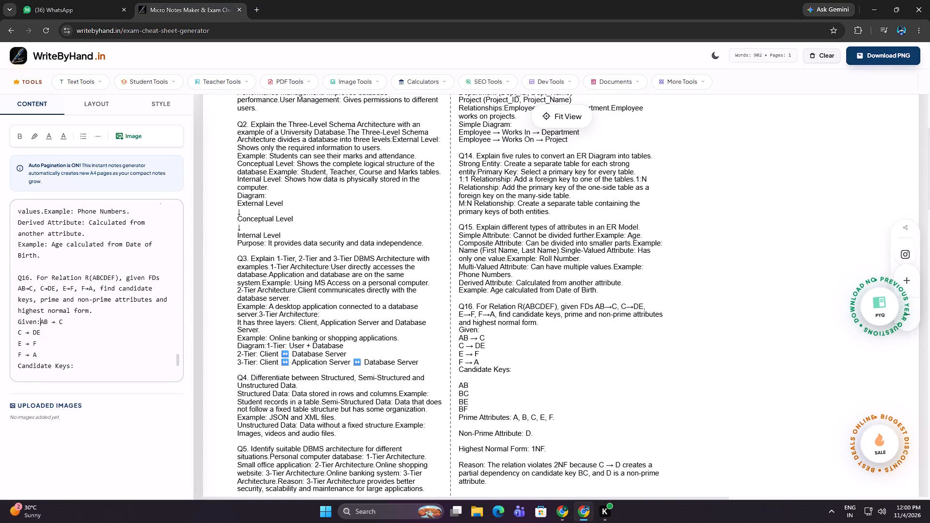
Run the Q16 dependencies "C → DE" and "E → F" on after "AB → C" in the "Given:" line, separated by spaces.
left_click(17, 335)
key("BackSpace")
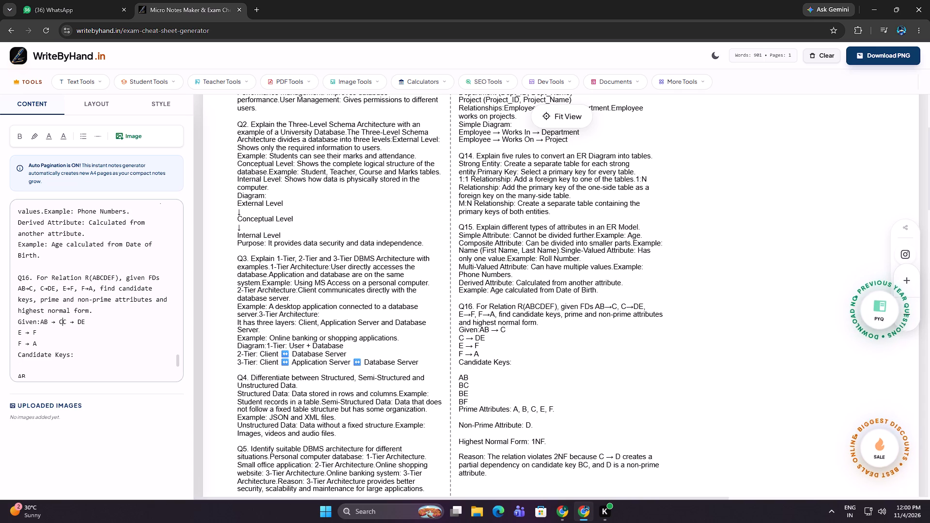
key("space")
left_click(18, 334)
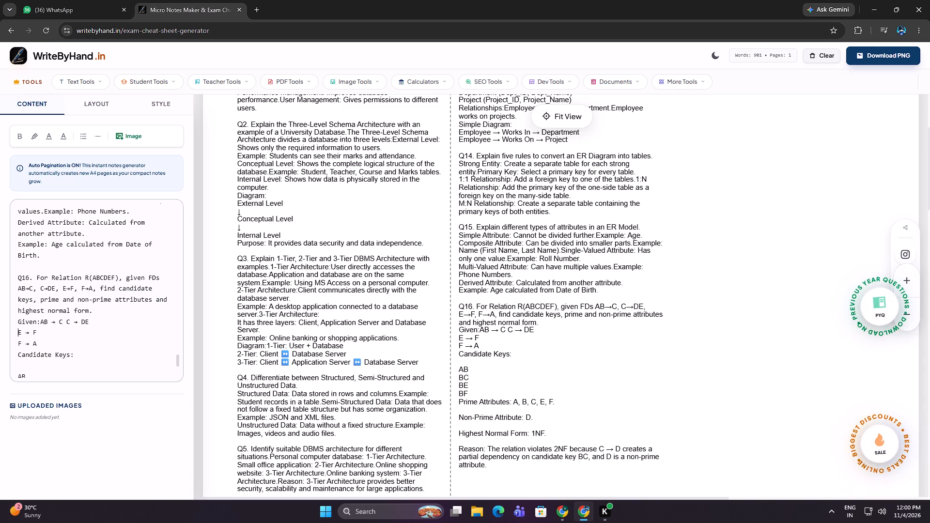
In Q16, move the dependencies E → F and F → A onto the "Given:" line, each separated by a space.
key("BackSpace")
key("space")
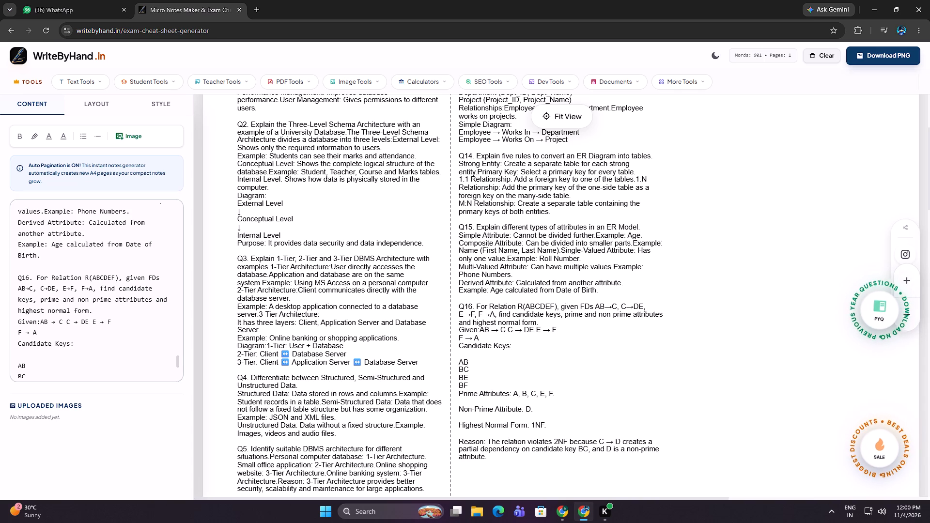
left_click(16, 335)
key("BackSpace")
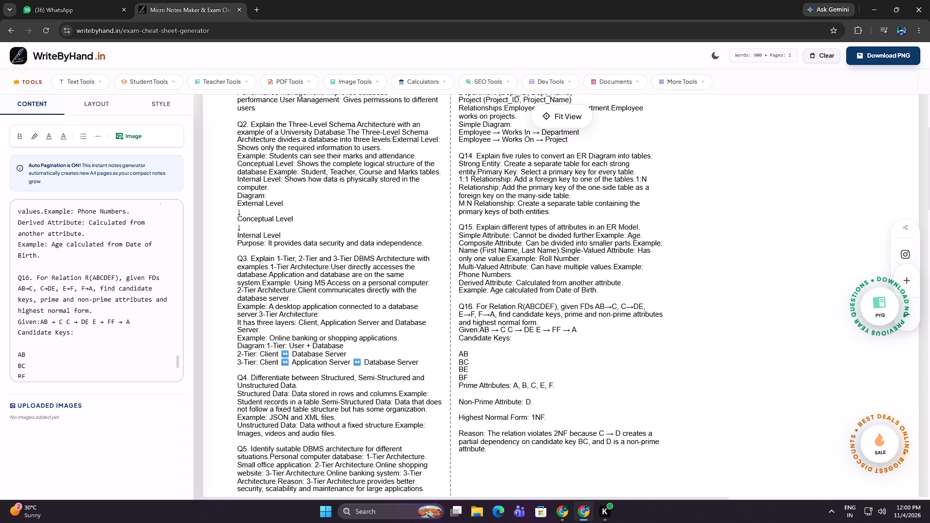
key("space")
Remove the blank line after "Candidate Keys:" in Q16 and join AB directly to that label.
scroll(30, 335, "down", 1)
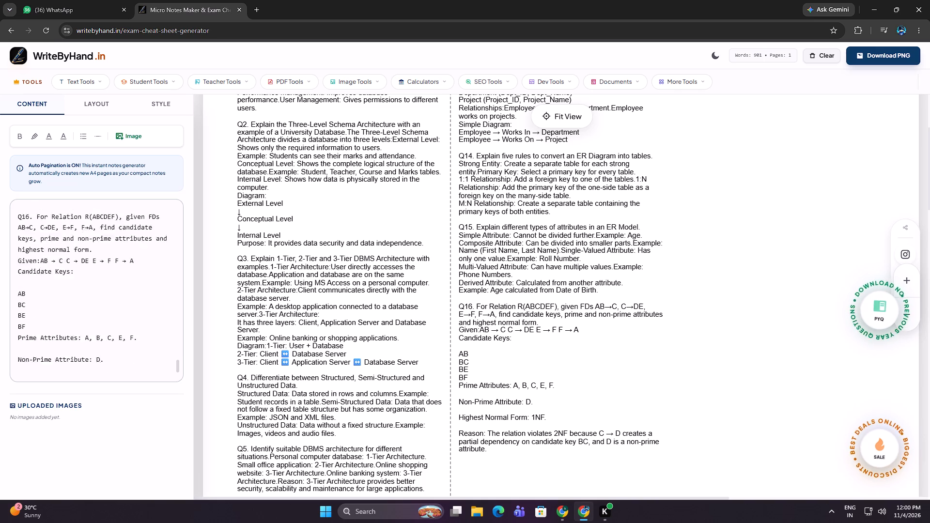
left_click(20, 277)
key("Left")
key("BackSpace")
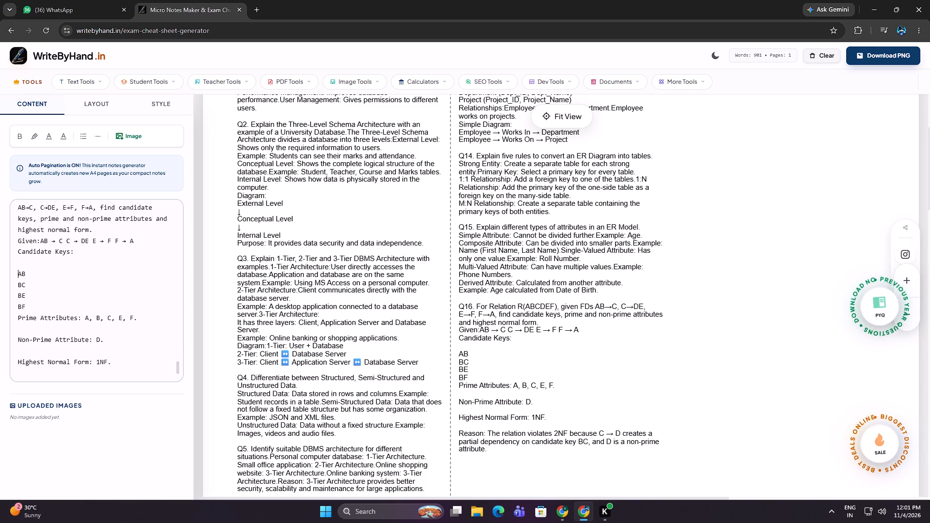
key("BackSpace")
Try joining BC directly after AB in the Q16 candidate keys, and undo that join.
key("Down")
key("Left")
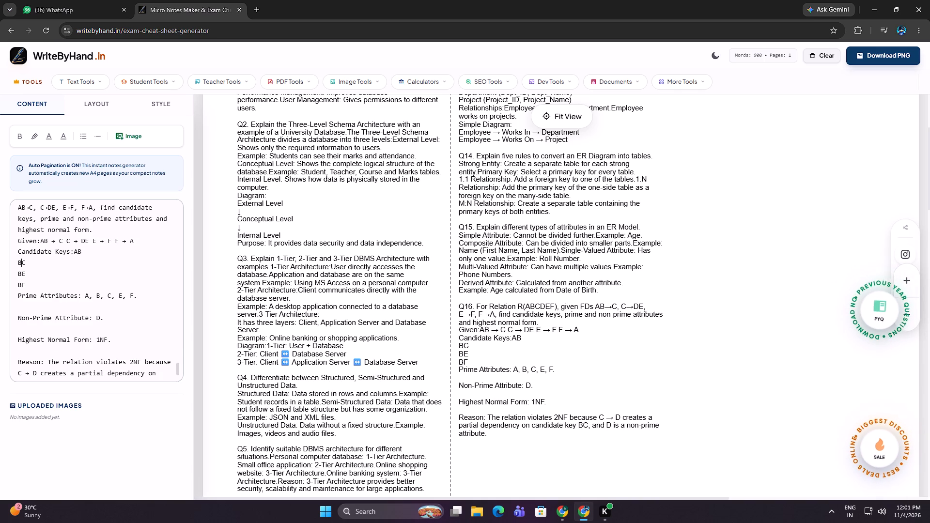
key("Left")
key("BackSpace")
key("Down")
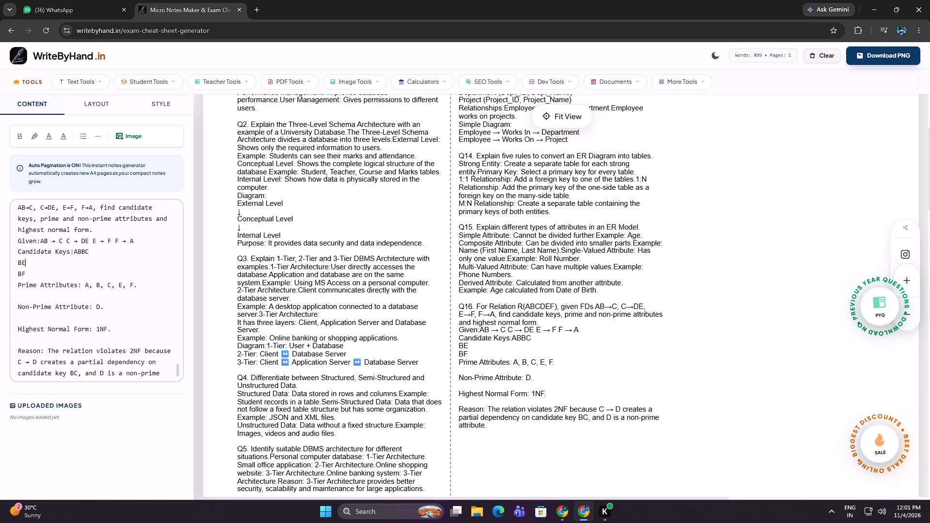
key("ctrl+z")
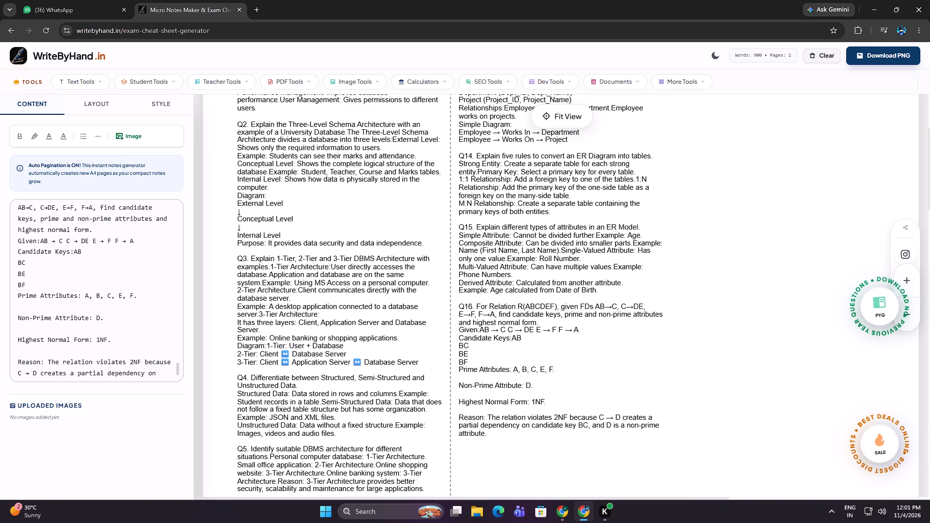
Put the Q16 candidate keys BC, BE and BF on the "Candidate Keys:AB" line, separated by commas without spaces.
key("BackSpace")
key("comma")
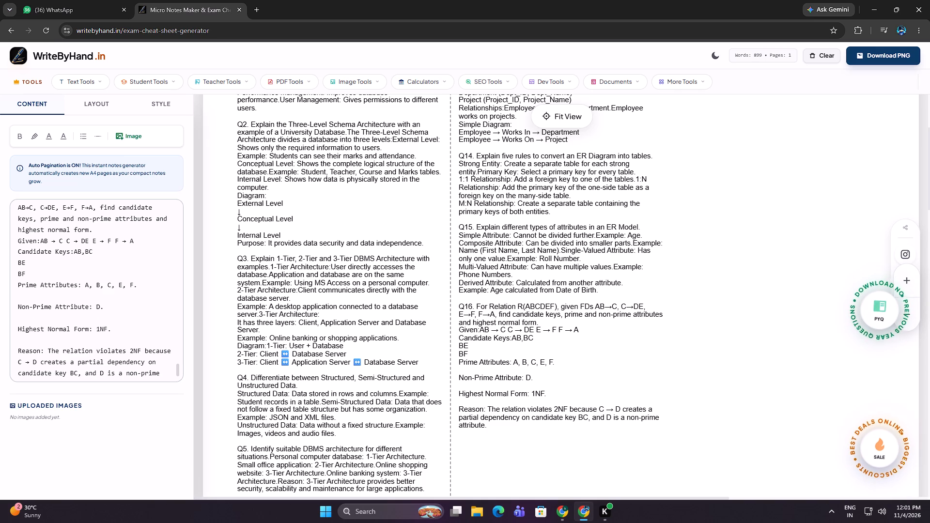
left_click(17, 261)
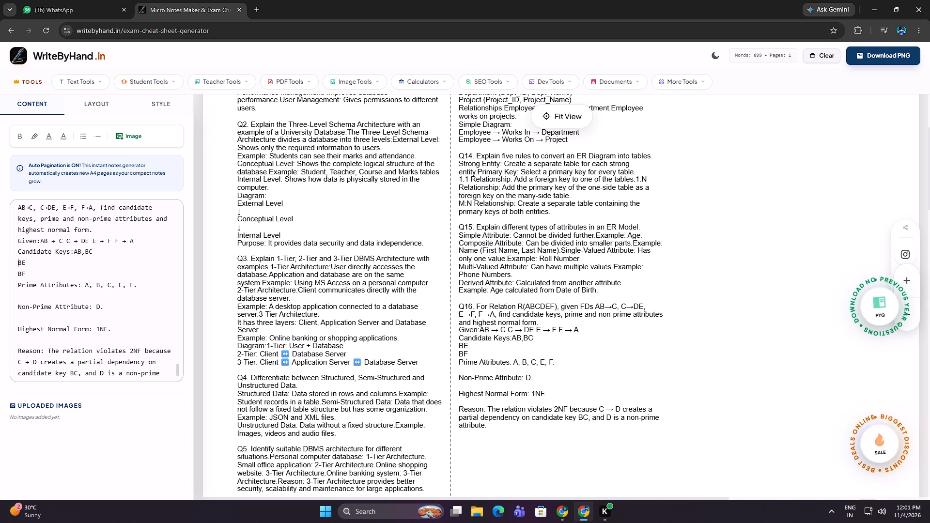
key("BackSpace")
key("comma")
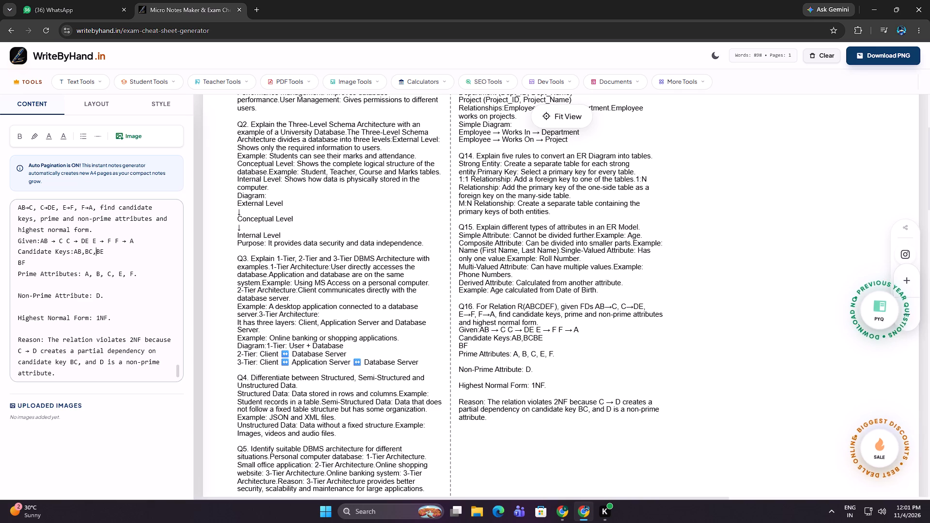
left_click(17, 262)
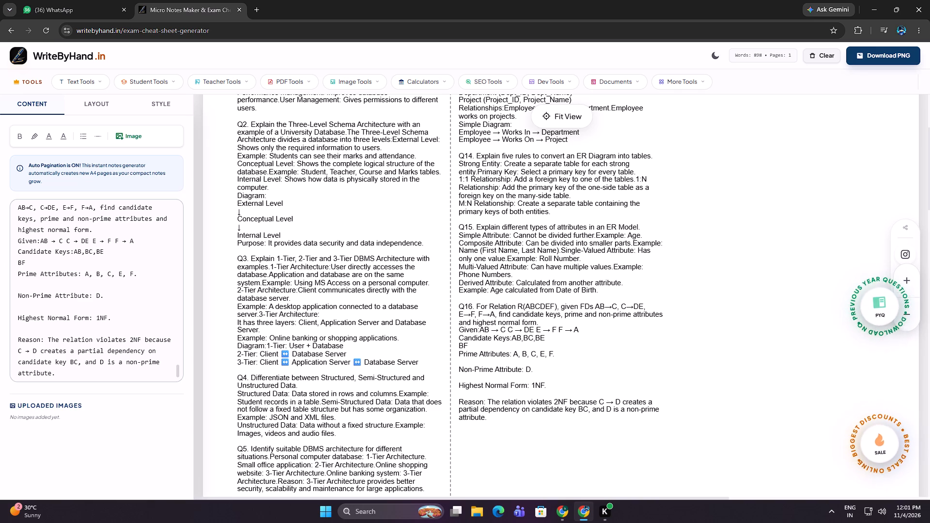
key("BackSpace")
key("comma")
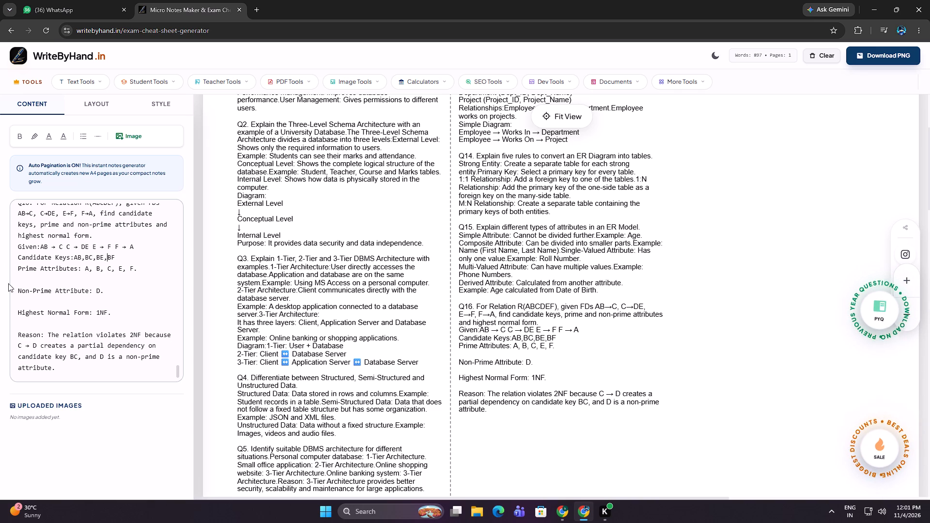
In Q16, run "Non-Prime Attribute: D." and "Highest Normal Form: 1NF." on after the Prime Attributes text, removing the blank lines and separating each with a space.
left_click(16, 291)
key("BackSpace")
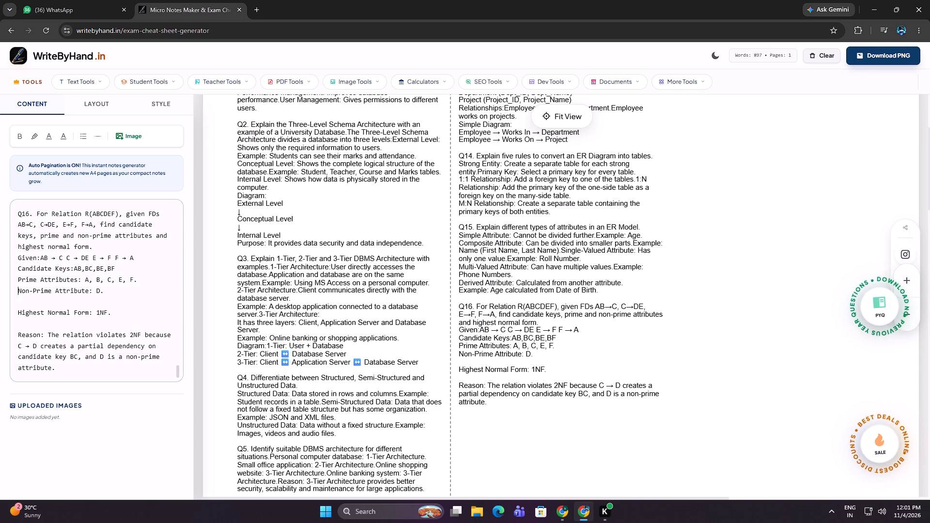
key("BackSpace")
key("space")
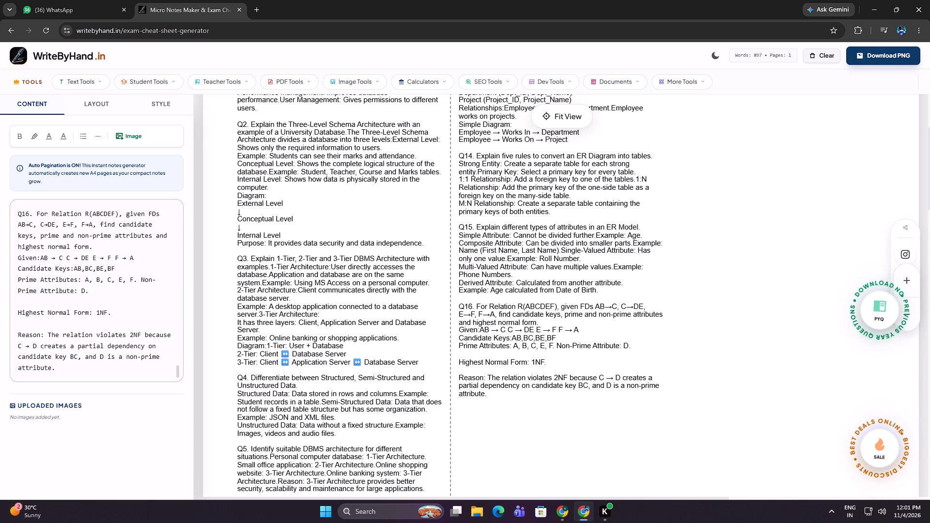
left_click(16, 313)
key("BackSpace")
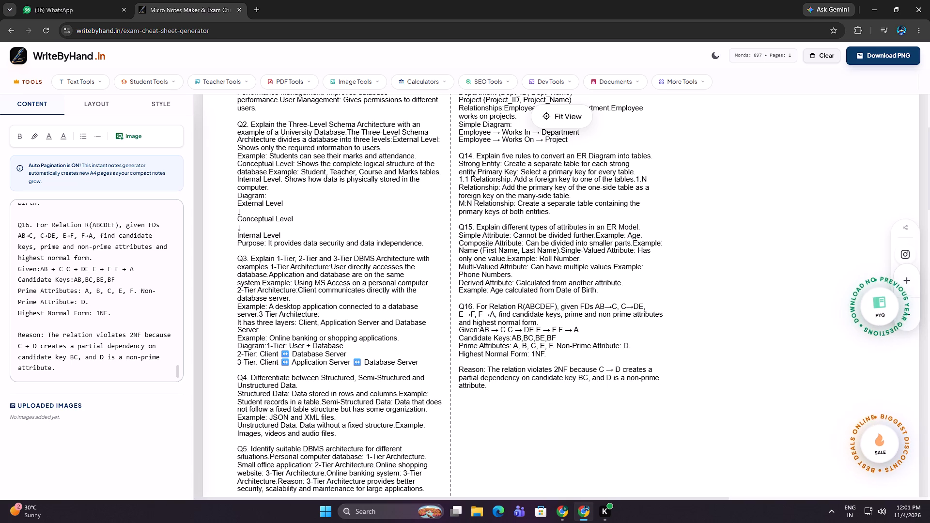
key("BackSpace")
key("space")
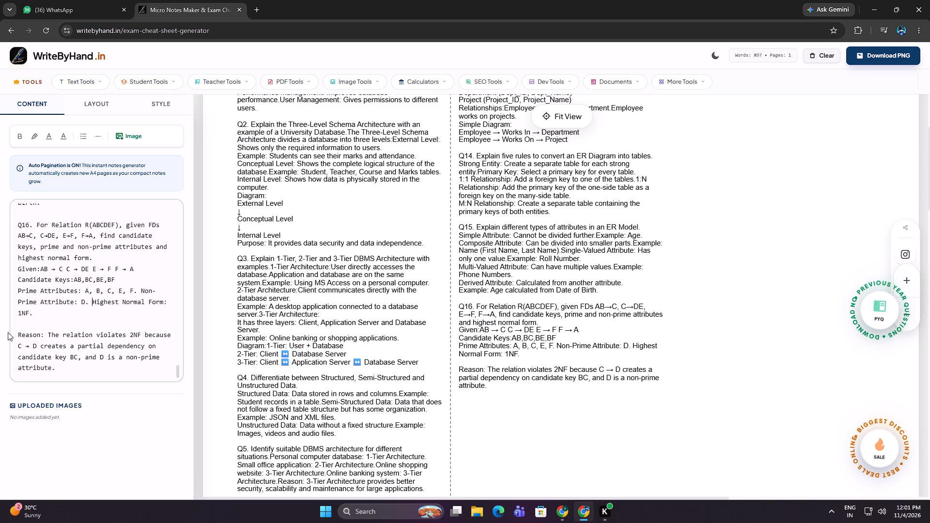
Remove the blank line before the Q16 "Reason:" sentence and run it on after "1NF." with a space.
left_click(21, 335)
key("Left")
key("BackSpace")
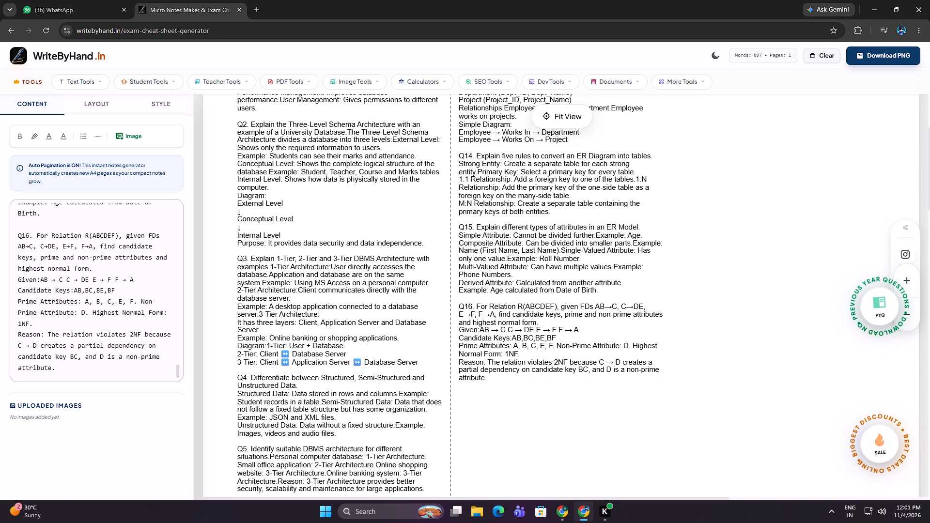
key("BackSpace")
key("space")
scroll(21, 336, "down", 1)
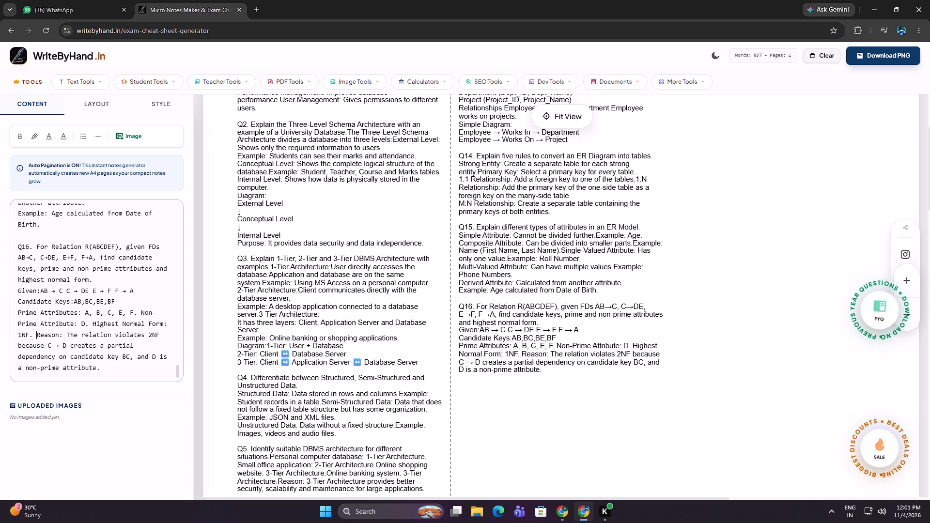
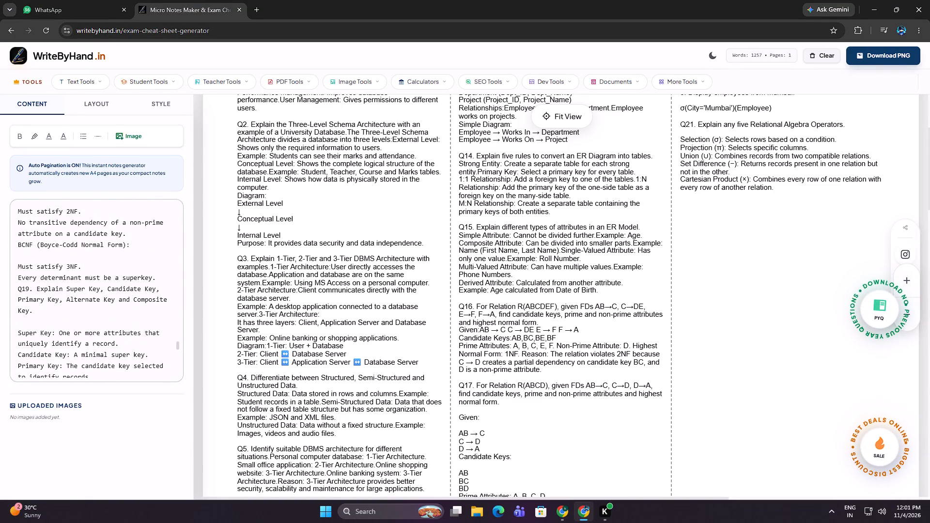
Go back to Q17 in the notes text, where its "Given:" dependencies and candidate keys are listed.
scroll(109, 375, "up", 3)
scroll(51, 353, "up", 1)
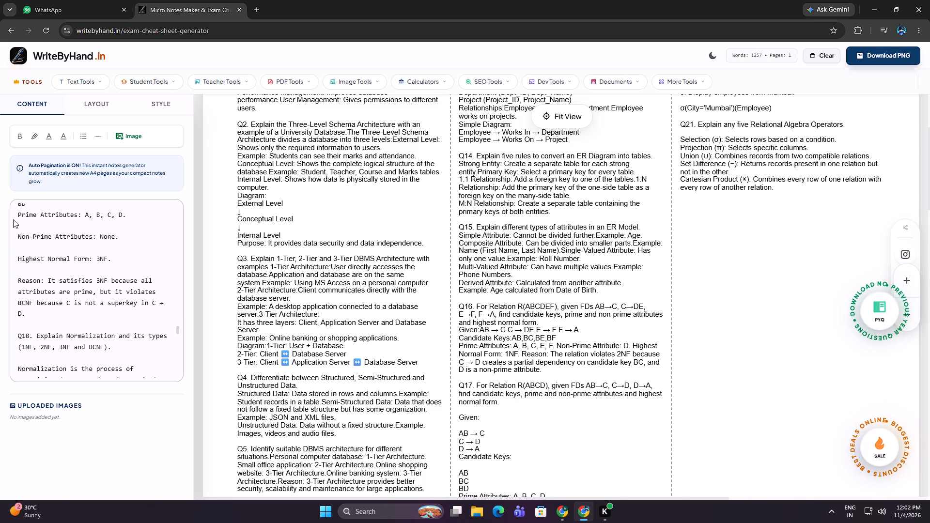
scroll(37, 255, "up", 2)
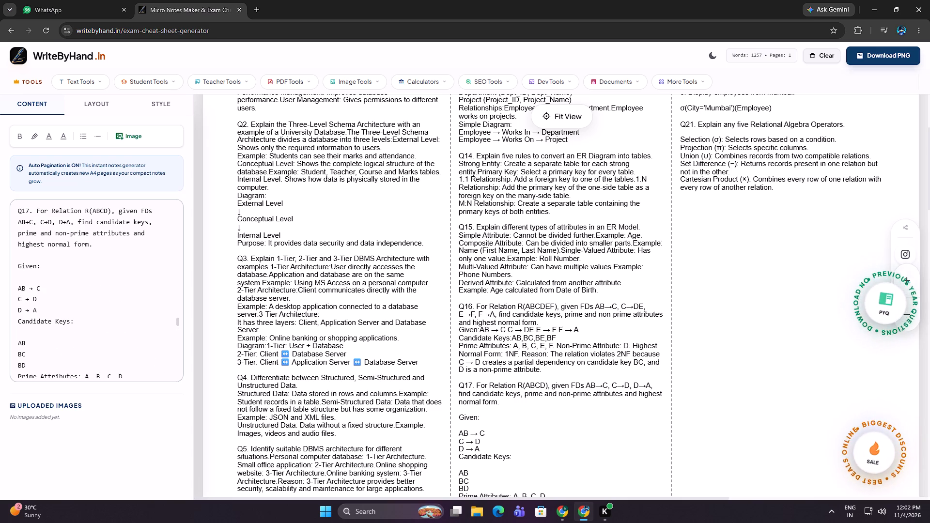
Remove the blank lines around "Given:" in Q17 and join AB → C directly to that label.
scroll(56, 258, "up", 1)
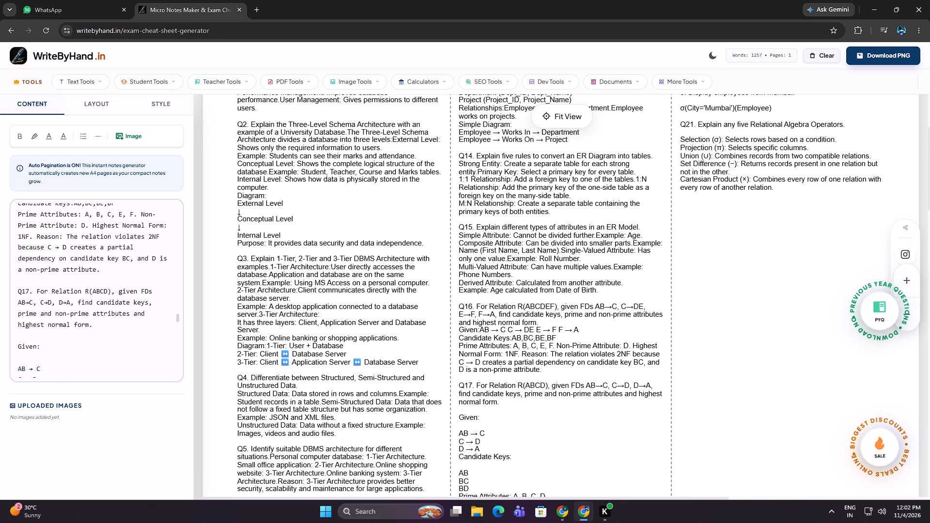
left_click(18, 354)
key("Up")
key("BackSpace")
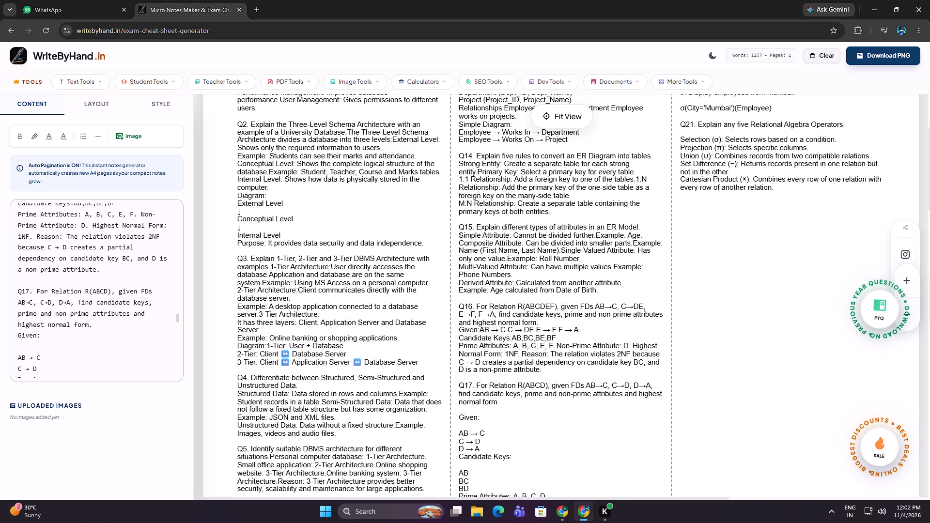
key("Down")
key("Down")
key("BackSpace")
key("BackSpace")
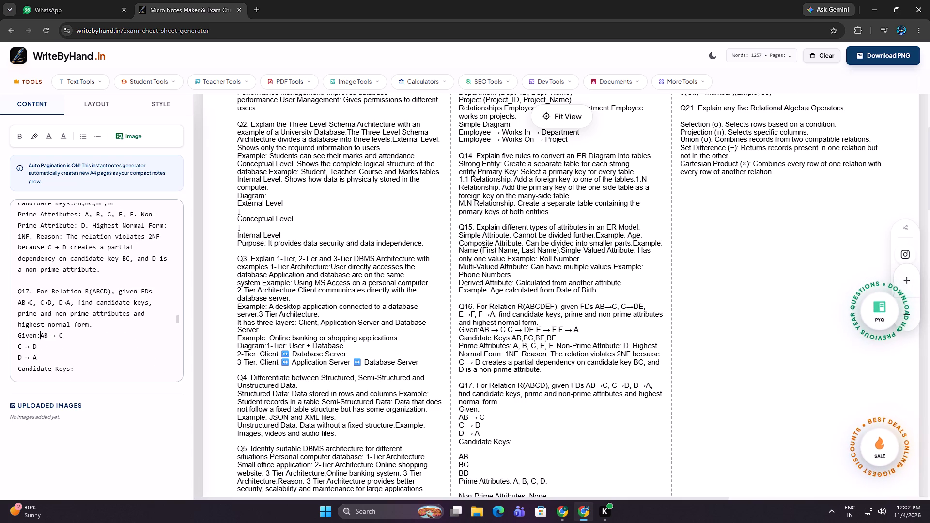
In Q17, move the dependencies C → D and D → A onto the "Given:" line, each preceded by a space.
key("Down")
key("Left")
key("Left")
key("Left")
key("Left")
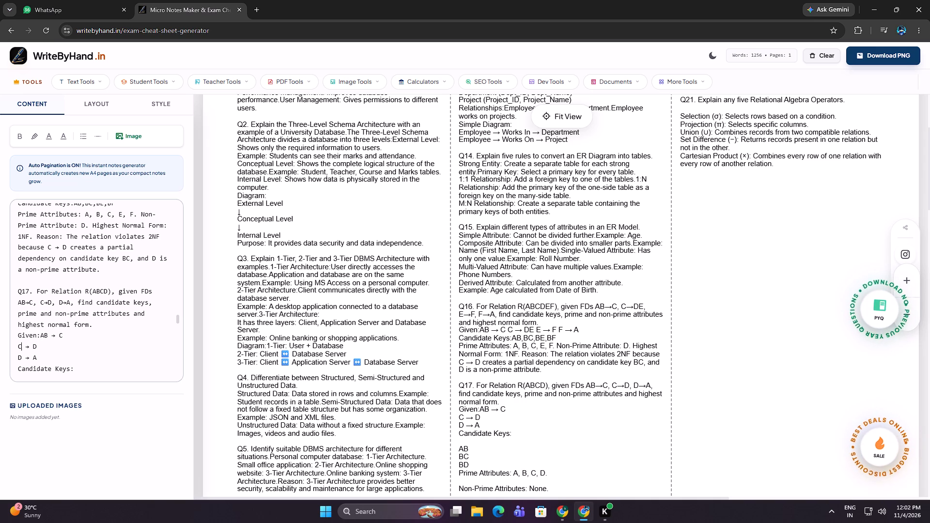
key("Left")
key("BackSpace")
key("space")
key("Down")
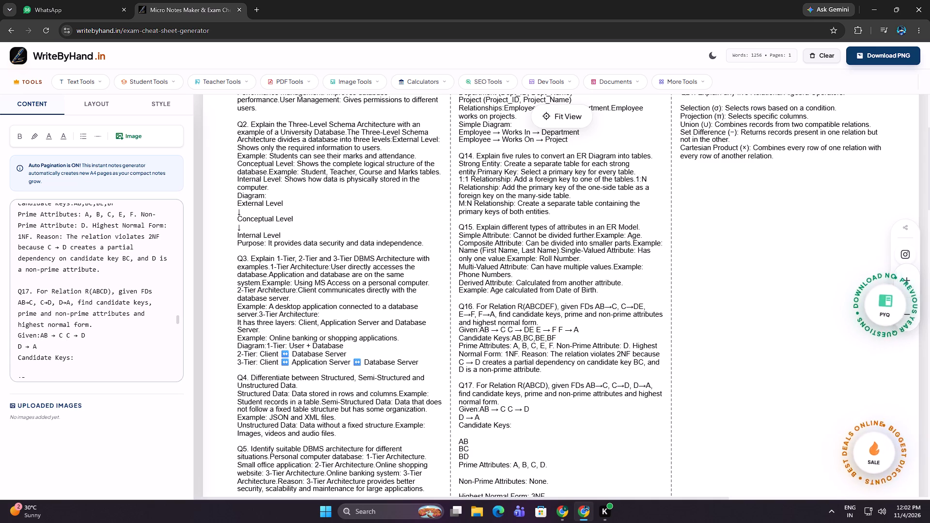
key("Left")
key("Left")
key("Left")
key("Left")
key("Left")
key("BackSpace")
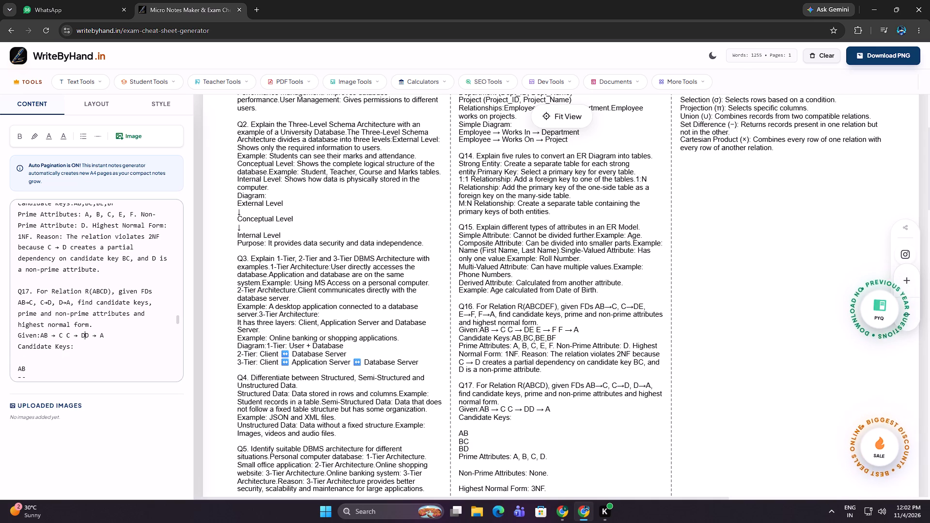
key("space")
Remove the blank line after "Candidate Keys:" in Q17 and join AB directly to that label.
key("Down")
key("Down")
key("Down")
key("Left")
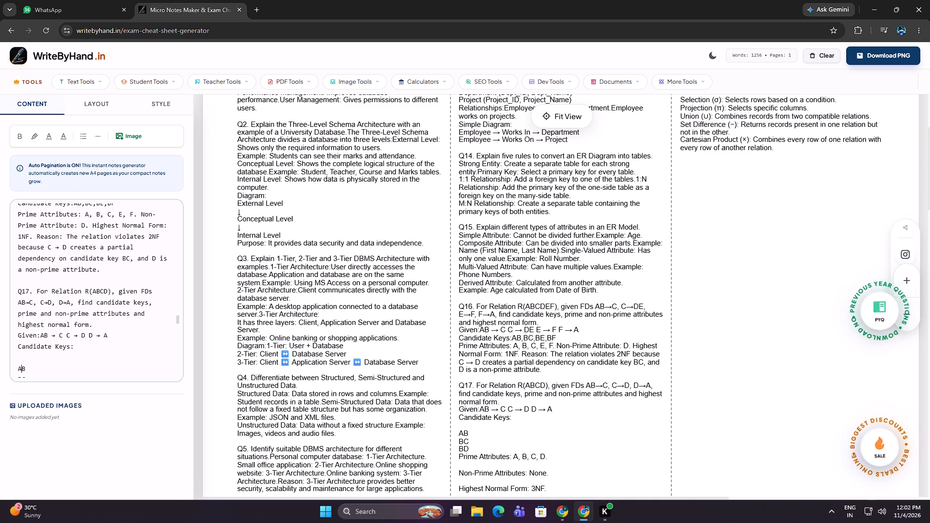
key("Left")
scroll(97, 343, "down", 1)
key("BackSpace")
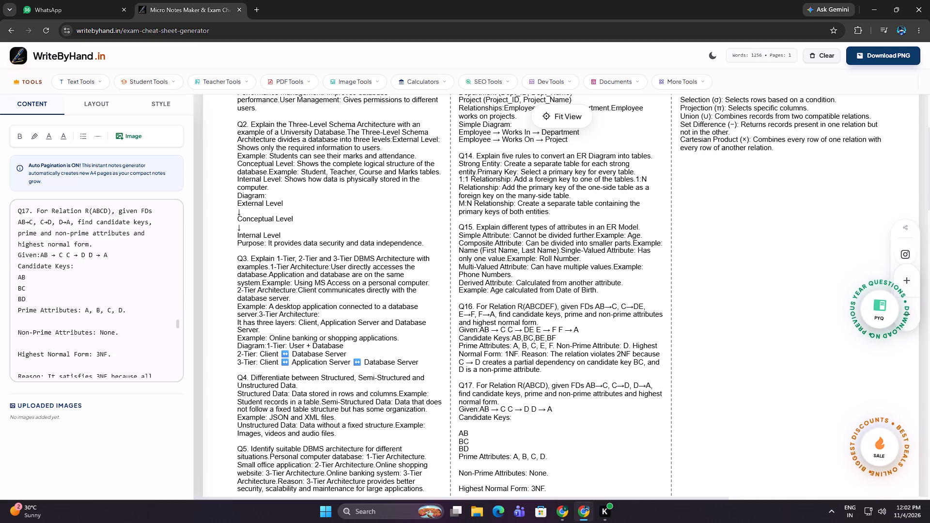
key("BackSpace")
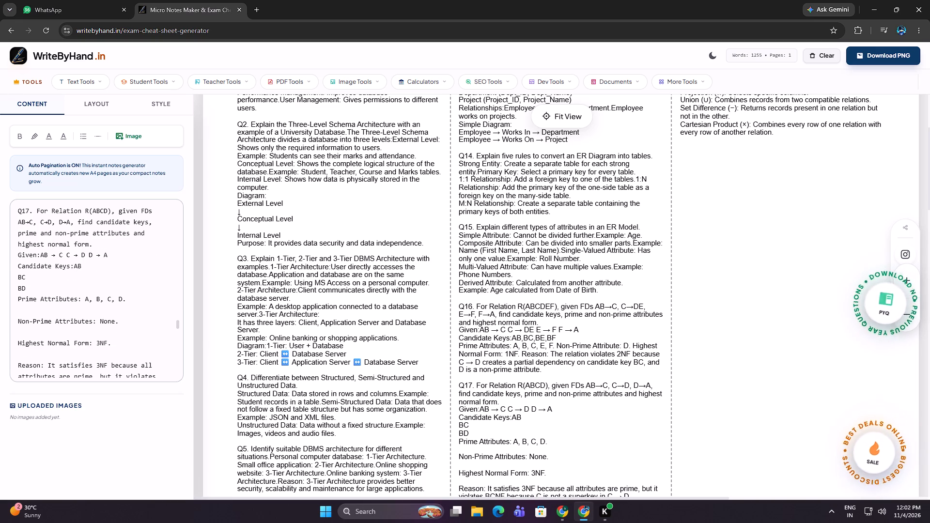
Bring BC and BD up onto Q17's candidate keys line, separated by commas as AB,BC,BD.
key("Right")
key("Right")
key("Down")
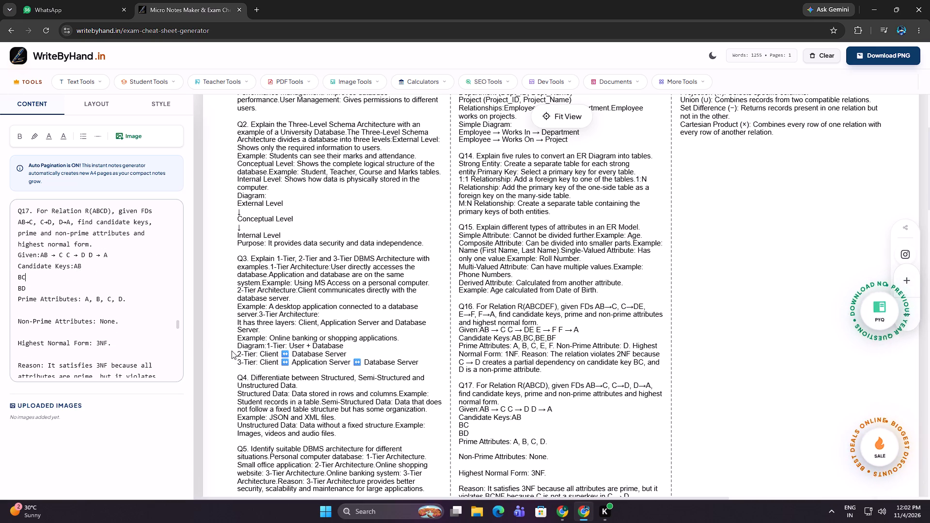
key("Left")
key("Left")
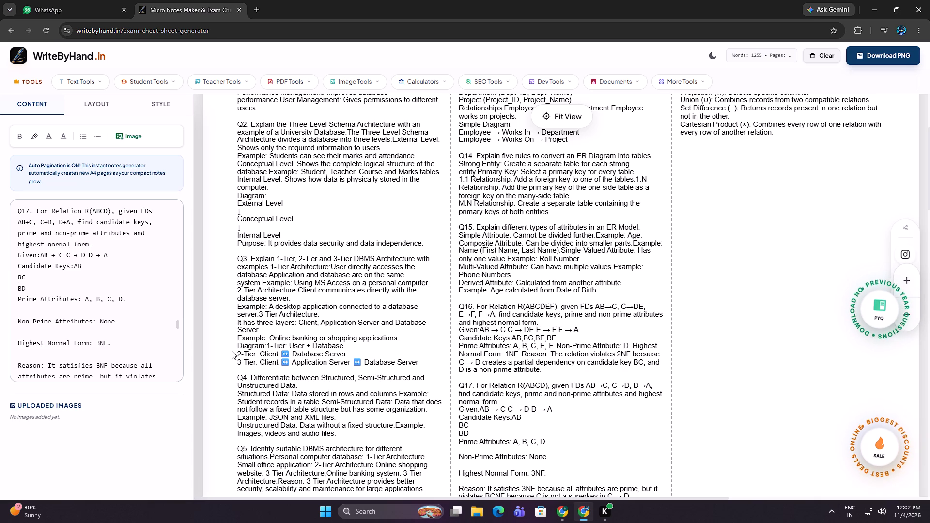
key("comma")
key("BackSpace")
key("BackSpace")
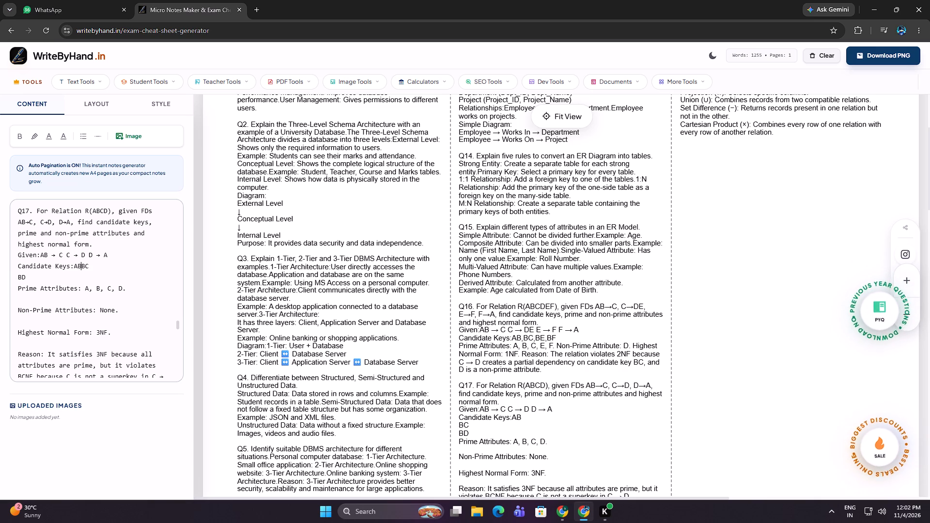
key("comma")
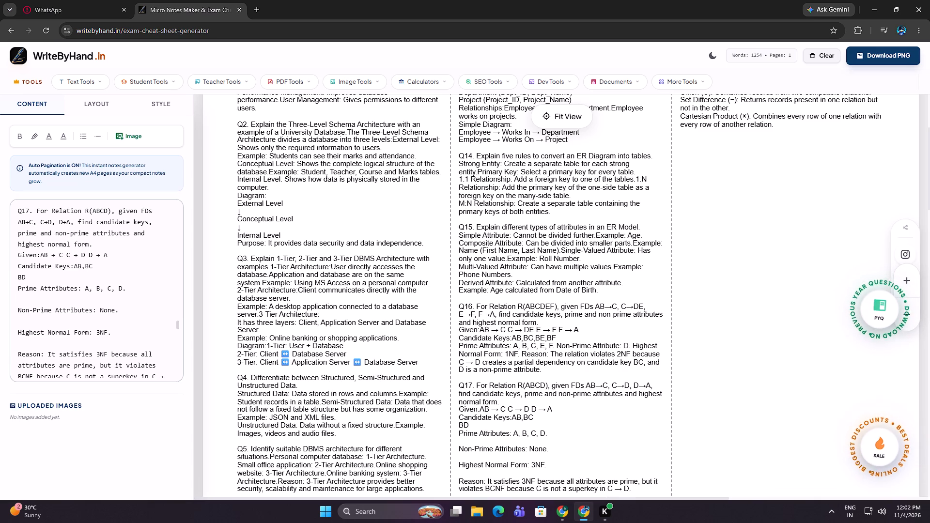
left_click(20, 276)
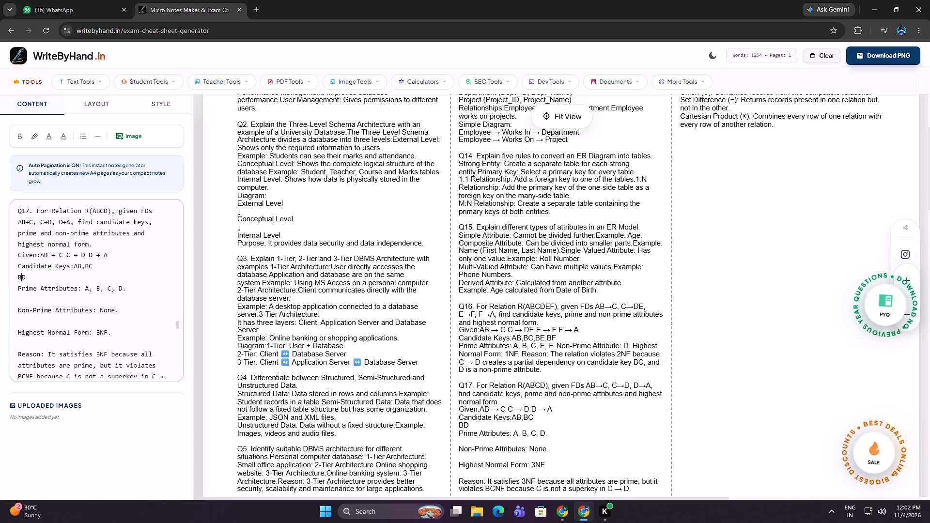
key("Left")
key("BackSpace")
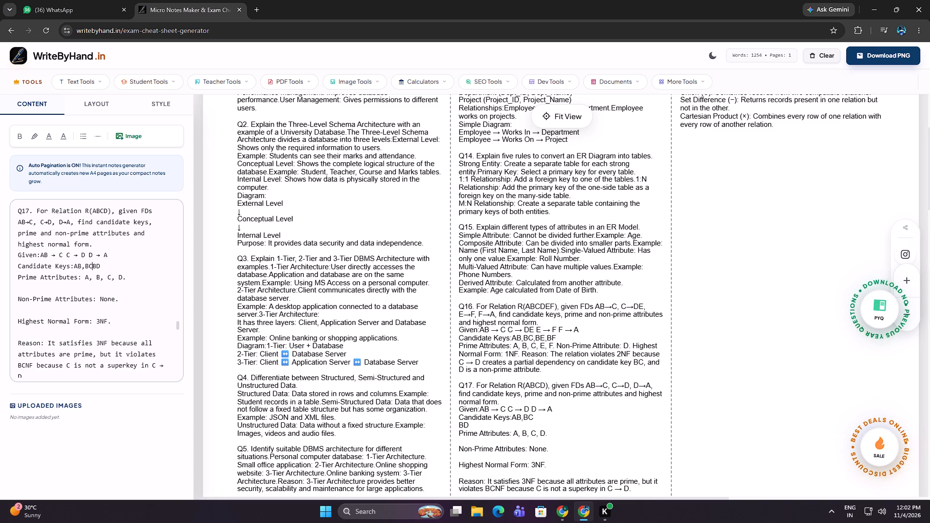
key("comma")
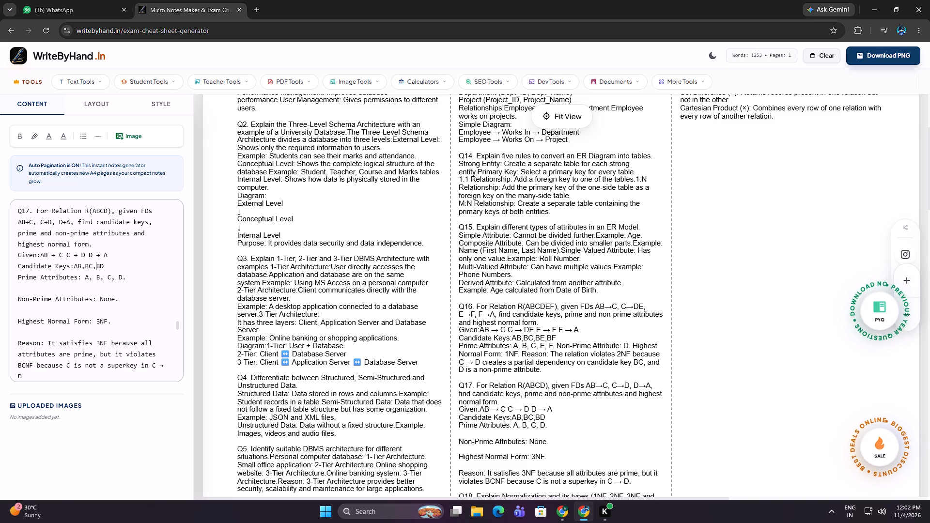
Run Q17's non-prime attributes, highest normal form and reason on after the prime attributes, with spaces before the first two only.
left_click(26, 306)
left_click(17, 300)
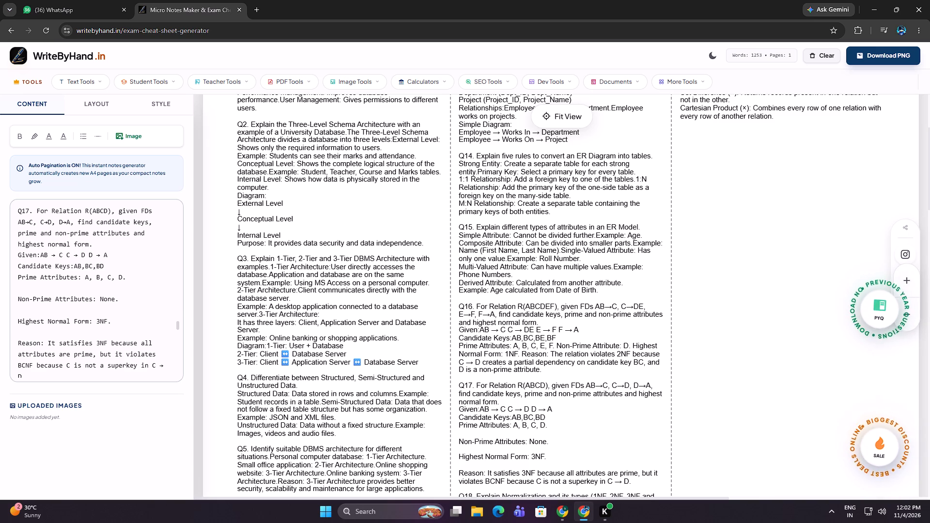
key("BackSpace")
key("BackSpace")
key("space")
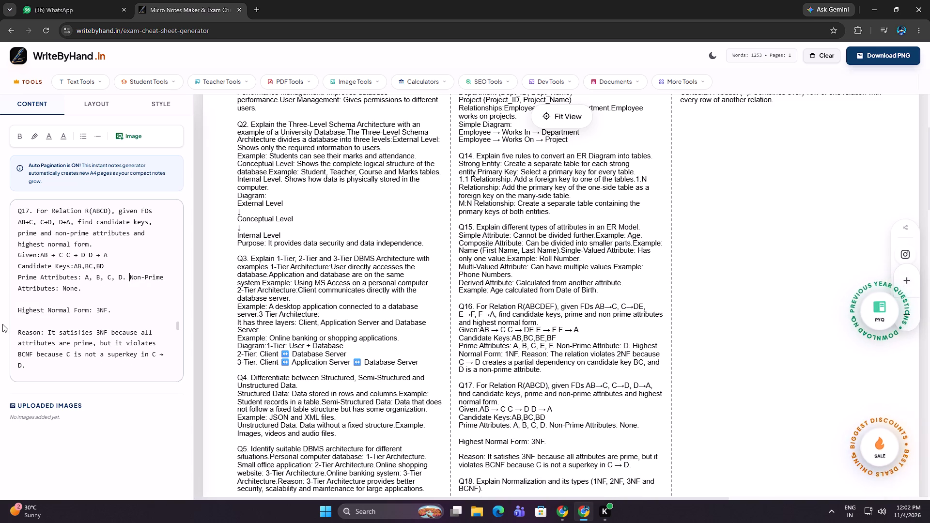
left_click(18, 308)
key("BackSpace")
key("BackSpace")
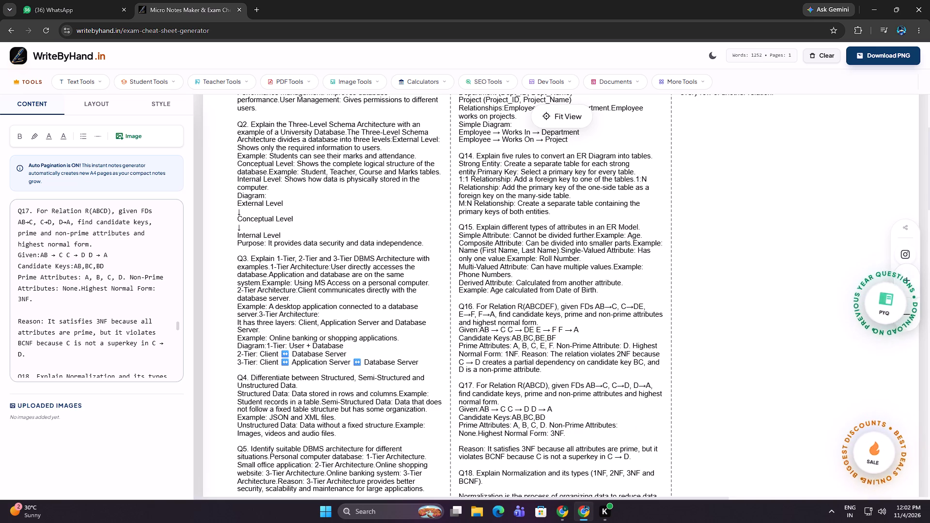
key("space")
left_click(17, 322)
key("BackSpace")
key("BackSpace")
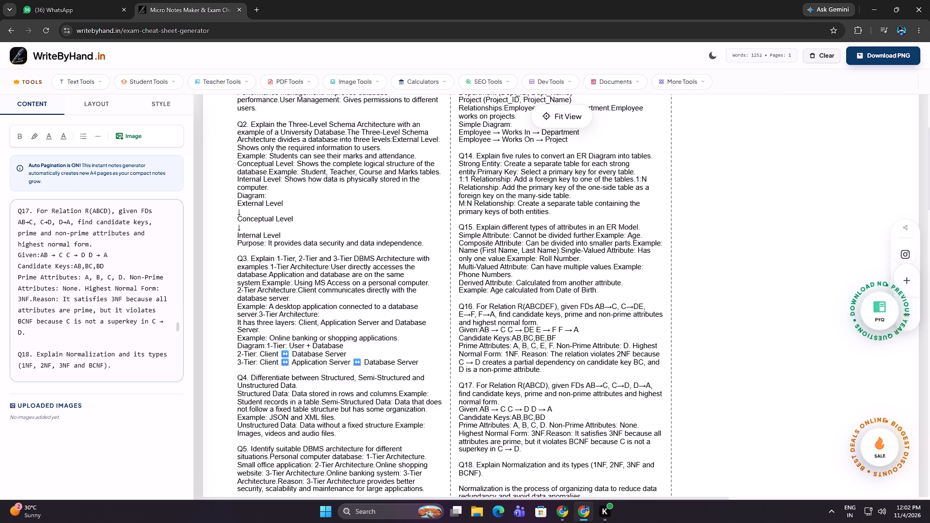
Remove the blank line below the Q18 question and join the 1NF heading directly to the end of the normalization definition.
scroll(62, 323, "down", 1)
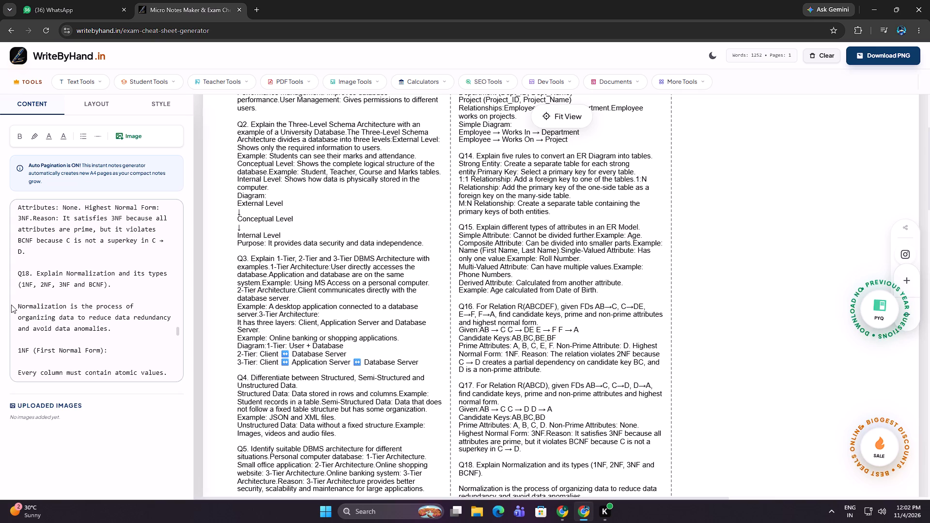
left_click(15, 305)
key("BackSpace")
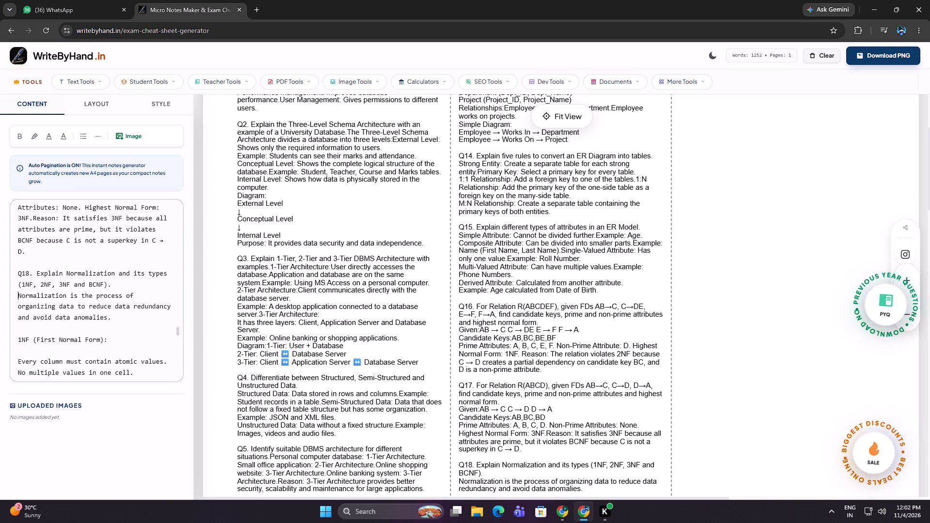
left_click(18, 336)
key("BackSpace")
key("BackSpace")
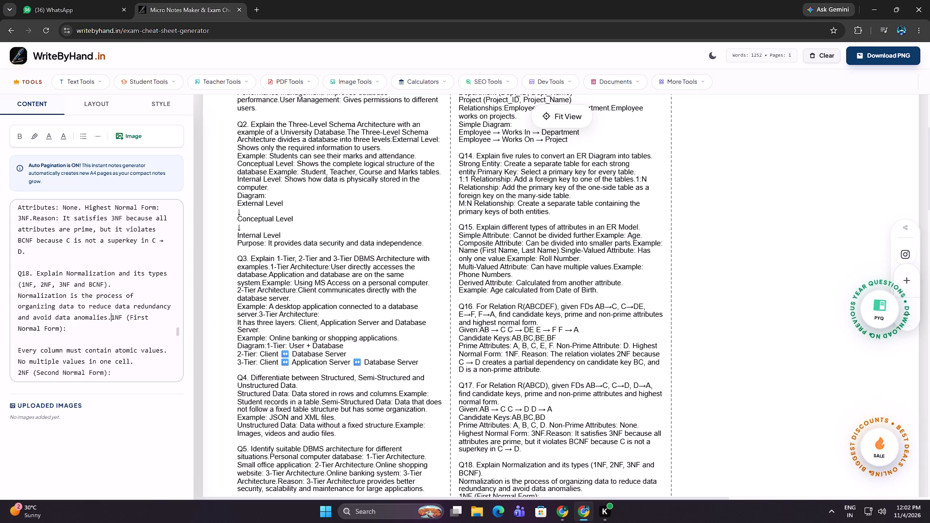
Join both 1NF rules in Q18, on atomic values and no multiple values, directly after the "1NF (First Normal Form):" heading.
left_click(18, 348)
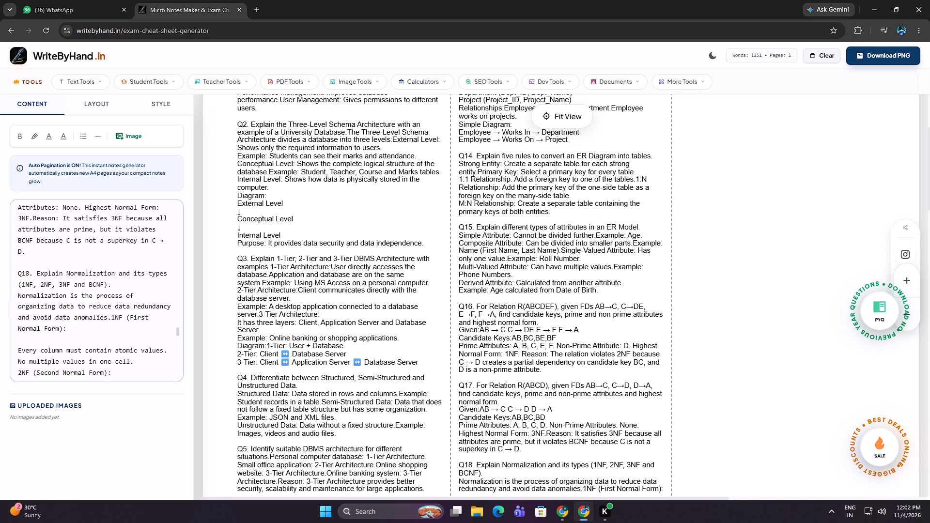
key("BackSpace")
key("BackSpace")
scroll(59, 372, "down", 1)
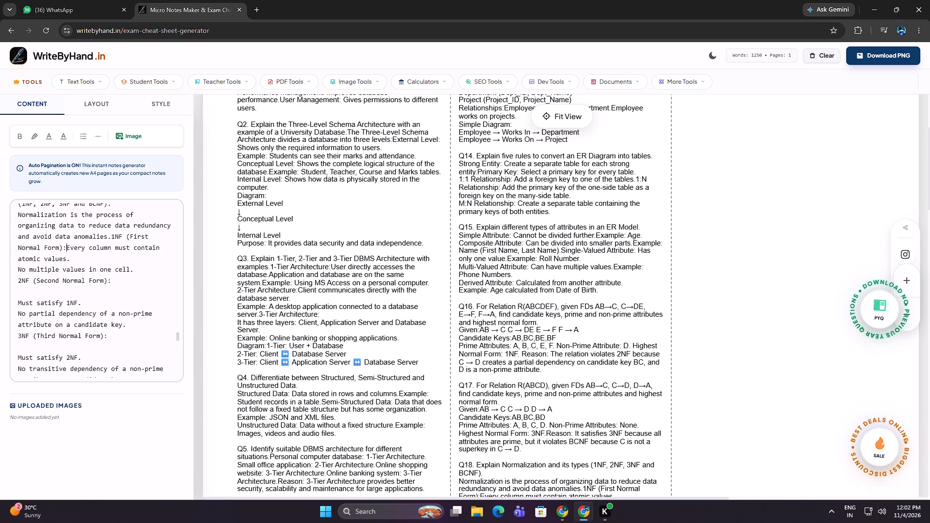
left_click(18, 300)
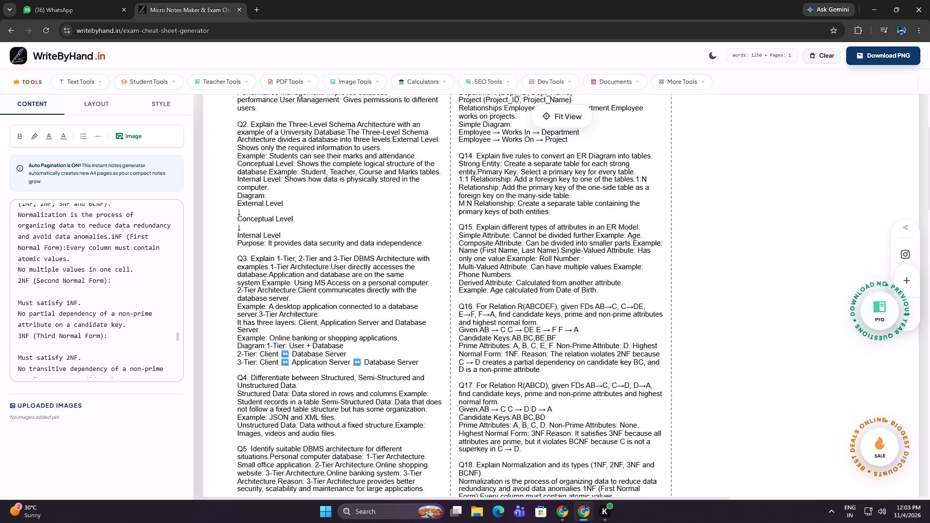
left_click(18, 268)
key("BackSpace")
Join the 2NF heading in Q18 to the end of the 1NF text and run its two rules directly after it.
left_click(17, 282)
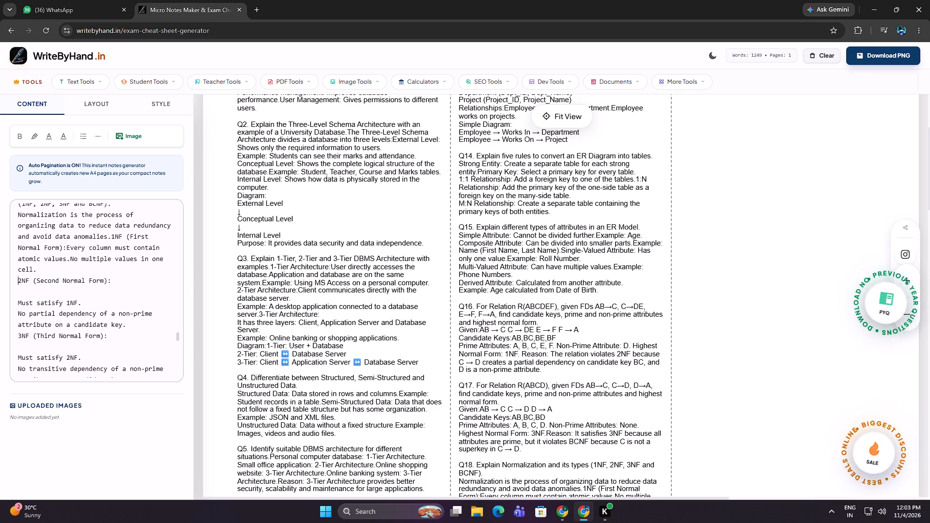
key("BackSpace")
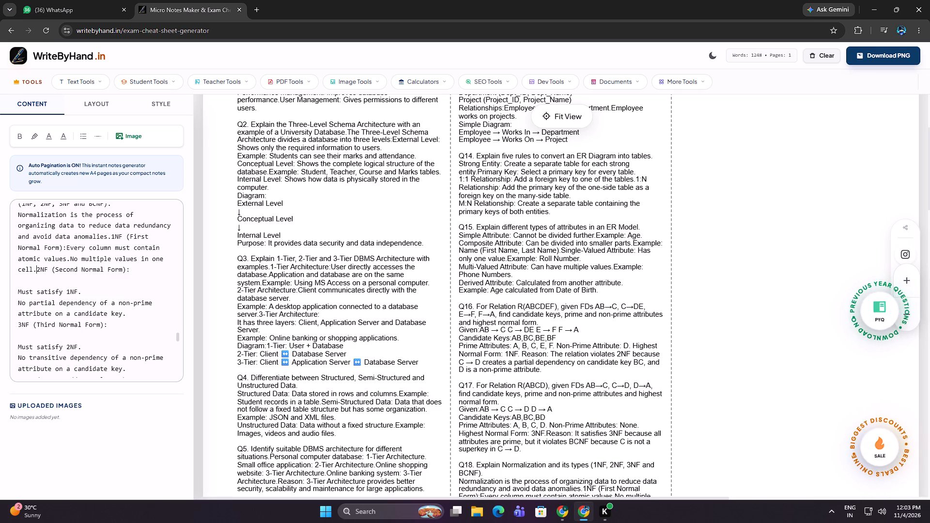
left_click(15, 291)
key("BackSpace")
key("BackSpace")
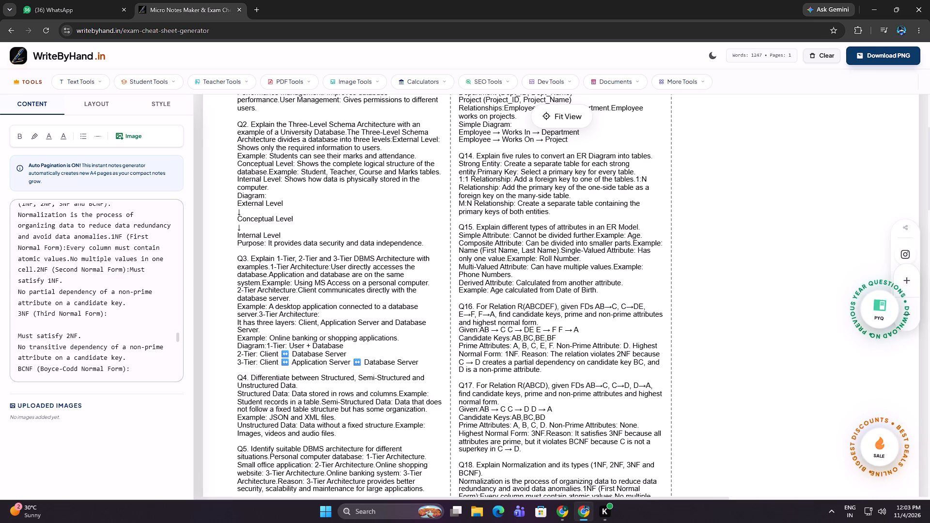
left_click(16, 292)
key("BackSpace")
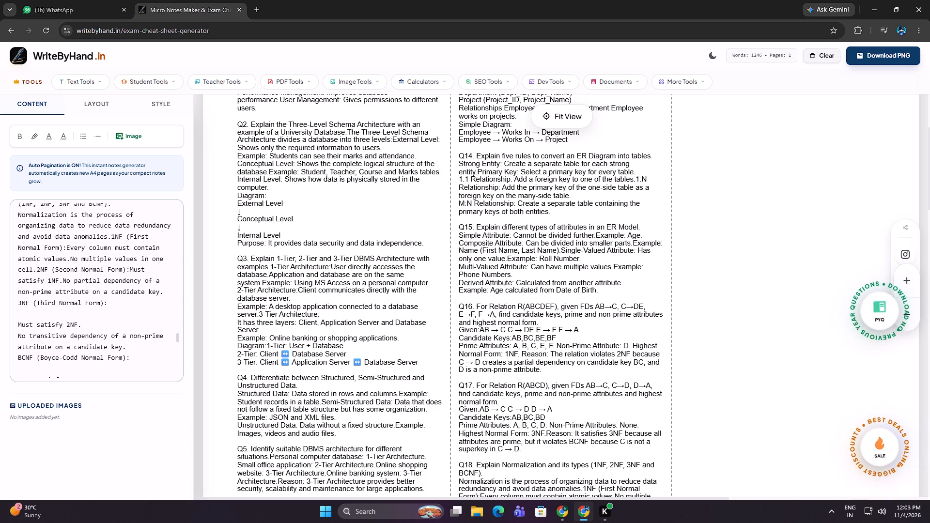
Remove the blank line after the 3NF heading in Q18 and join "Must satisfy 2NF." directly to it.
left_click(18, 323)
key("BackSpace")
key("BackSpace")
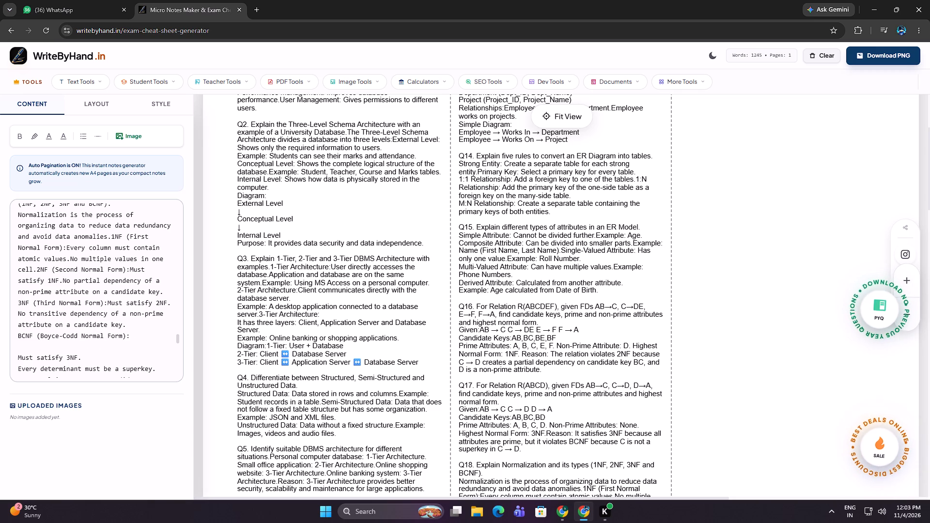
Remove the blank line after the BCNF heading in Q18 and join "Must satisfy 3NF." directly to it, keeping its wording intact.
scroll(77, 329, "down", 1)
left_click(20, 279)
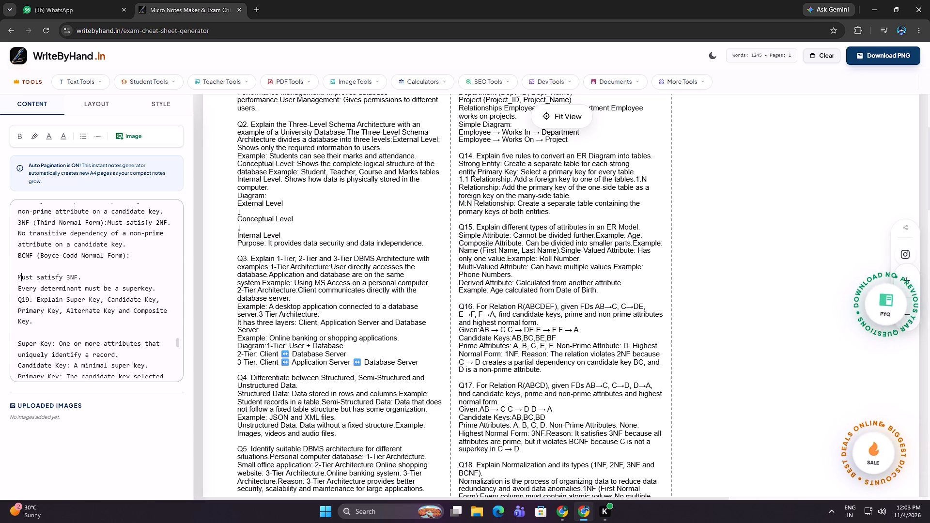
key("BackSpace")
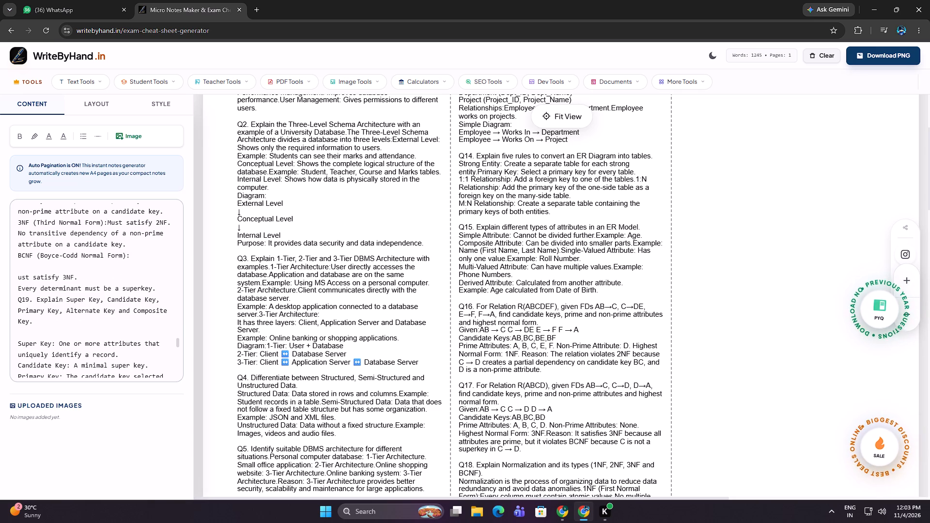
key("ctrl+z")
key("Left")
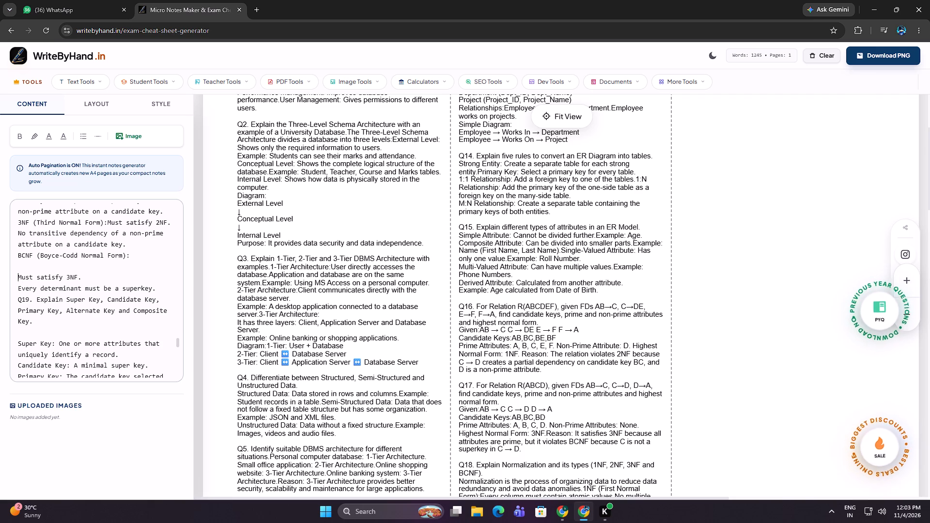
key("BackSpace")
key("BackSpace")
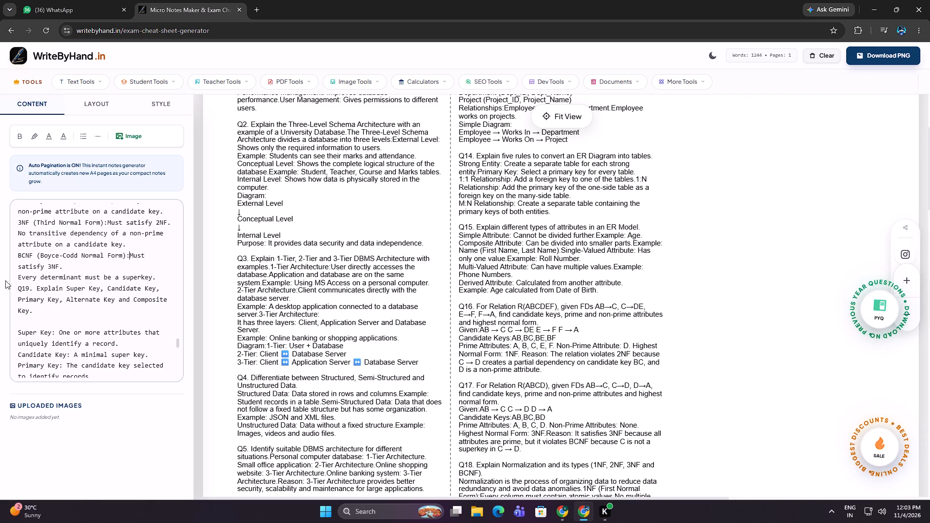
Join "Every determinant must be a superkey." directly to the BCNF text in Q18 and insert a blank line before Q19.
left_click(17, 275)
key("BackSpace")
left_click(15, 289)
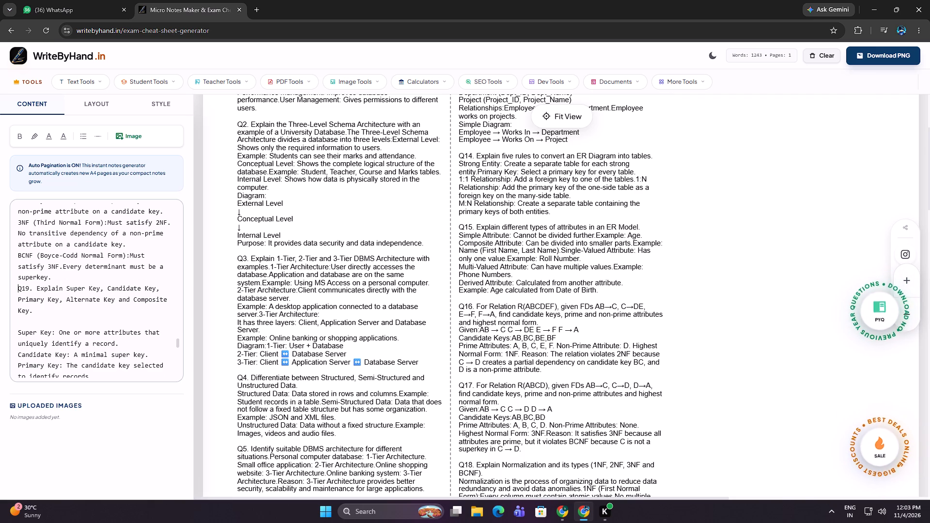
key("Return")
Remove the blank line between the Q19 question and its Super Key definition.
scroll(18, 292, "down", 1)
left_click(17, 266)
key("BackSpace")
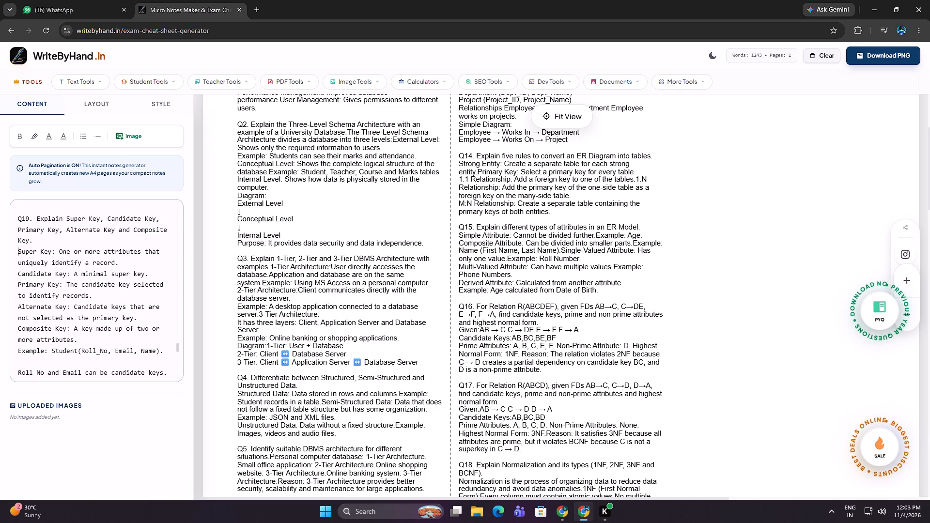
Run the Alternate Key and Composite Key definitions in Q19 directly on from the Primary Key definition.
left_click(15, 299)
left_click(19, 307)
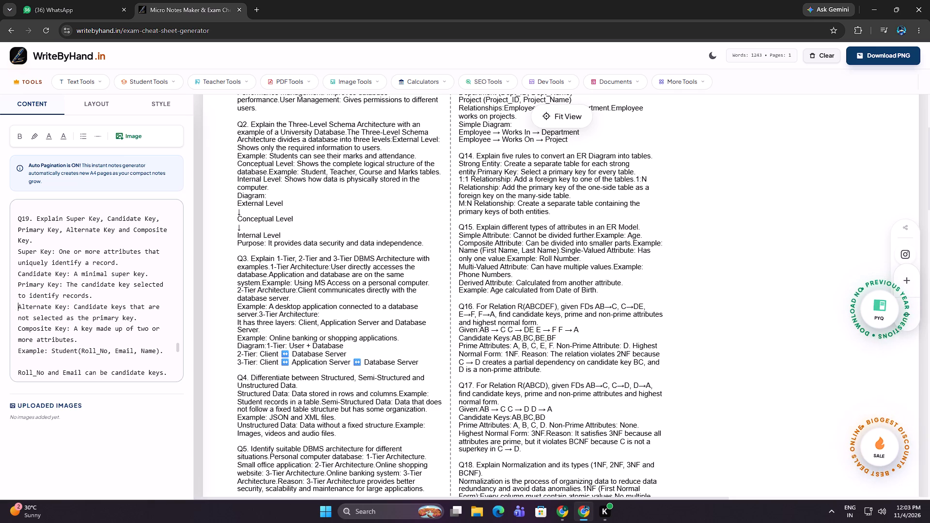
key("BackSpace")
left_click(19, 324)
key("BackSpace")
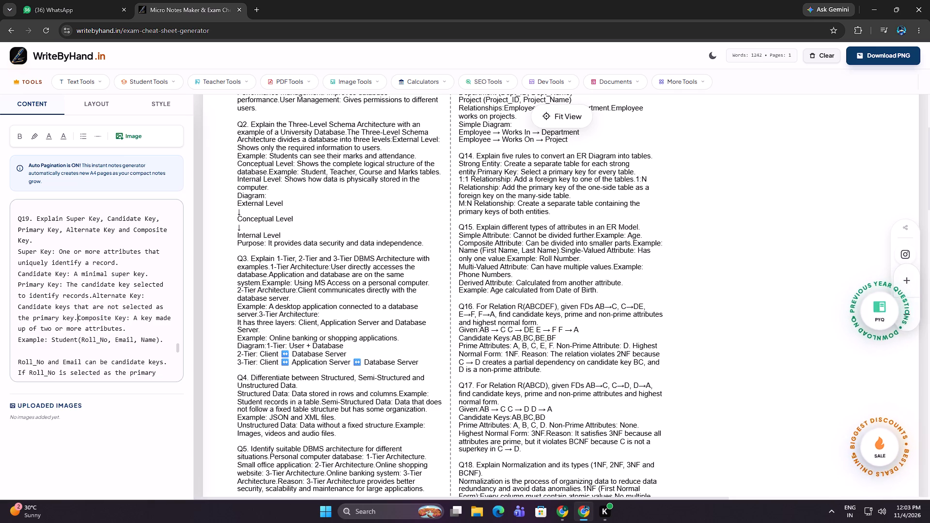
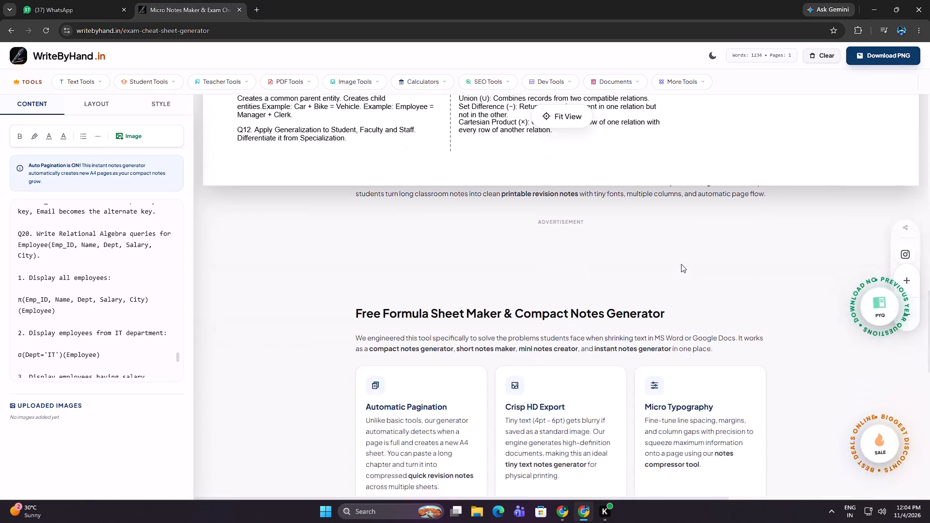
Take a screen snip of the cheat sheet generator, spanning from the WriteByHand.in logo down to the Auto Pagination notice.
scroll(681, 264, "up", 15)
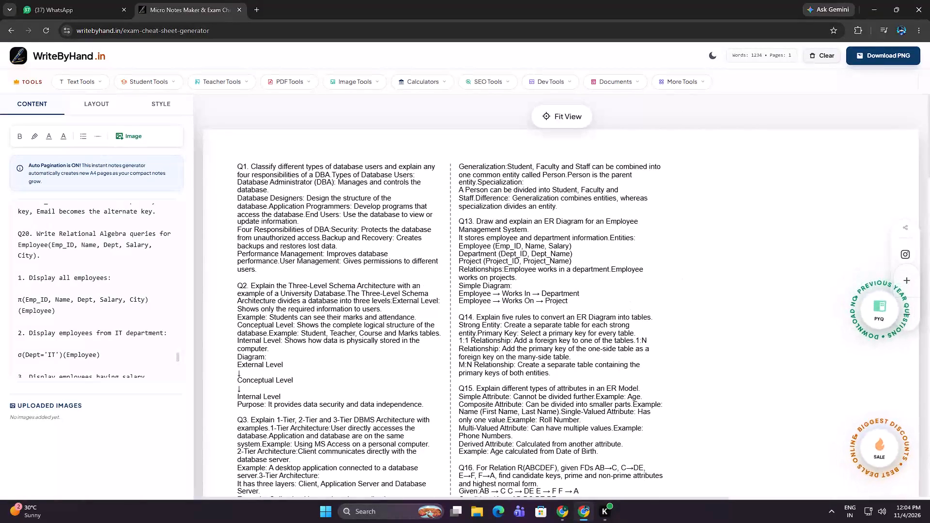
key("shift+super+s")
left_click_drag(4, 47, 144, 158)
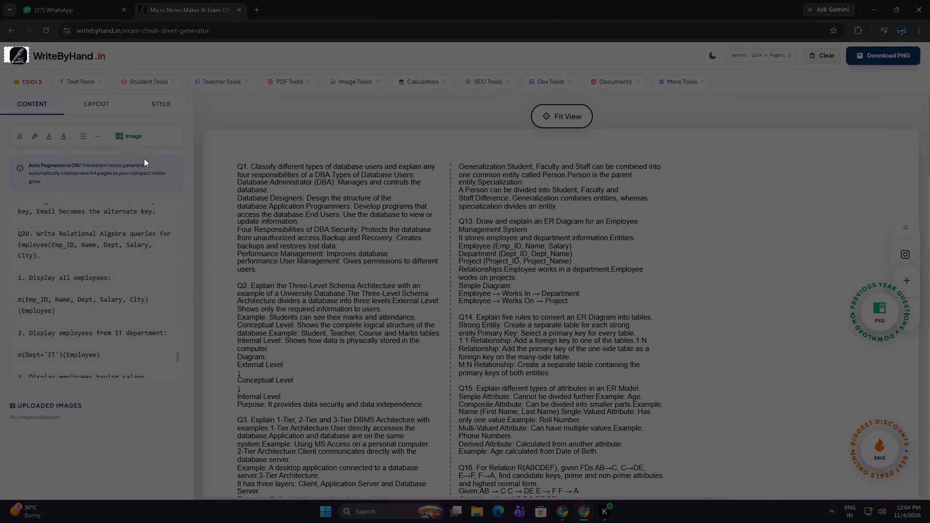
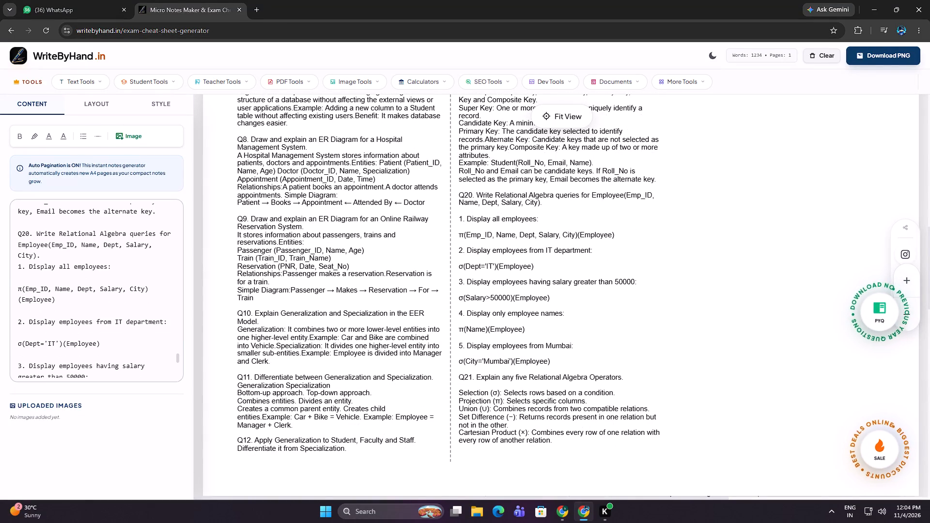
Remove the blank line after "1. Display all employees:" in Q20 and join its π query directly to the heading.
left_click(17, 292)
key("BackSpace")
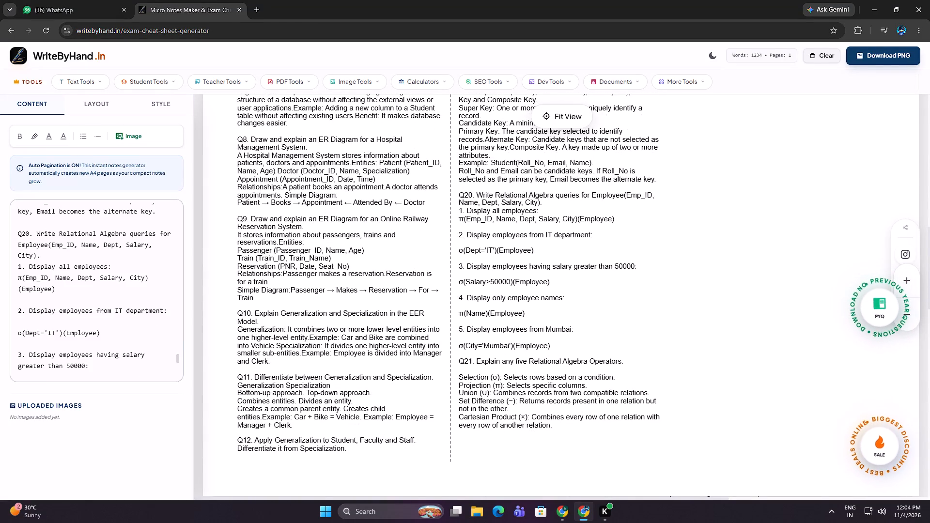
key("BackSpace")
Run Q20's item 2, on IT department employees, on after the first query and join its σ(Dept='IT') query, with a space before each.
left_click(18, 307)
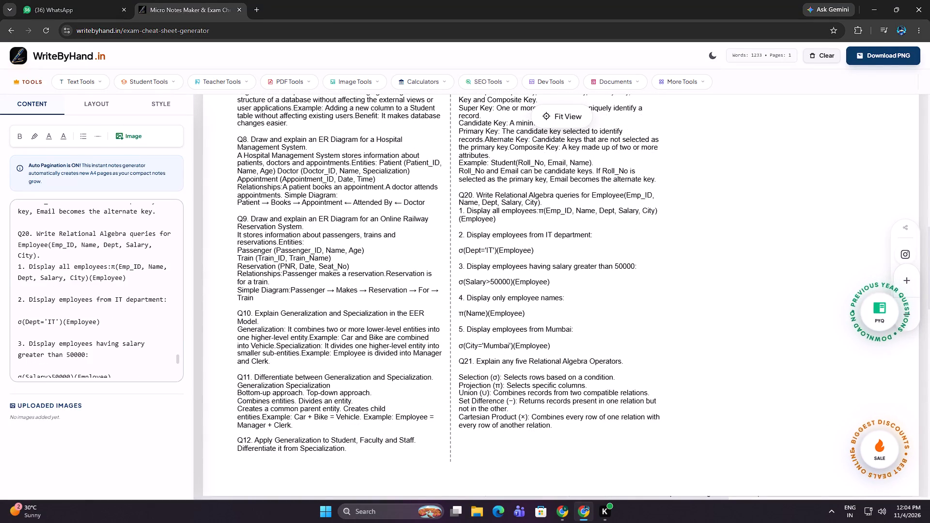
key("Up")
key("BackSpace")
key("BackSpace")
key("space")
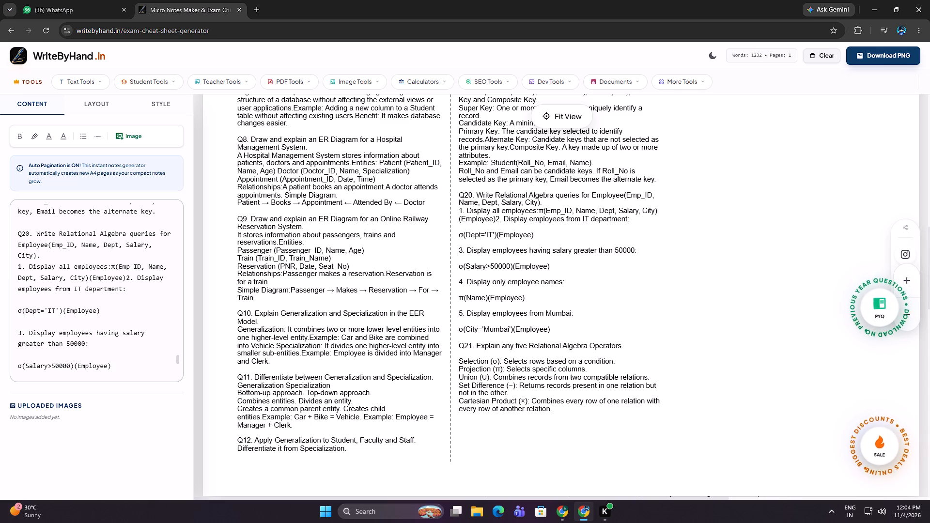
key("Down")
left_click(15, 310)
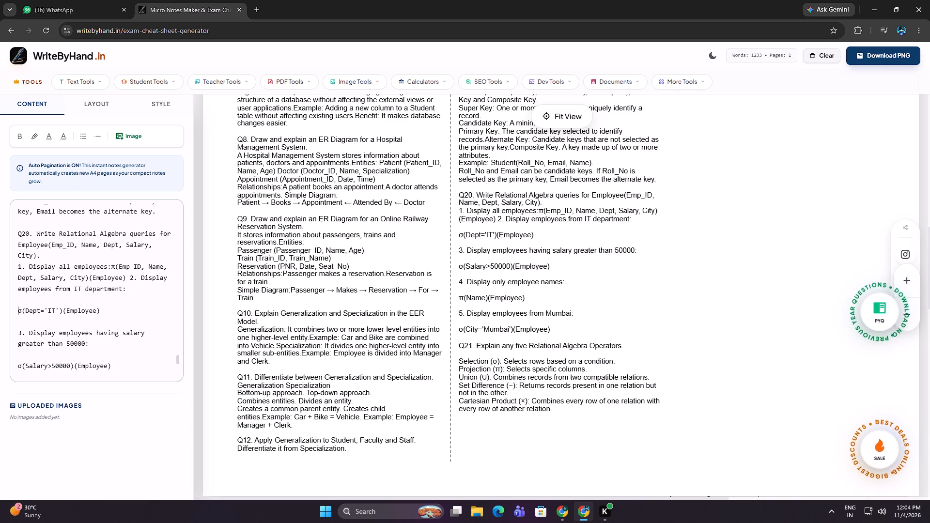
key("BackSpace")
key("BackSpace")
key("space")
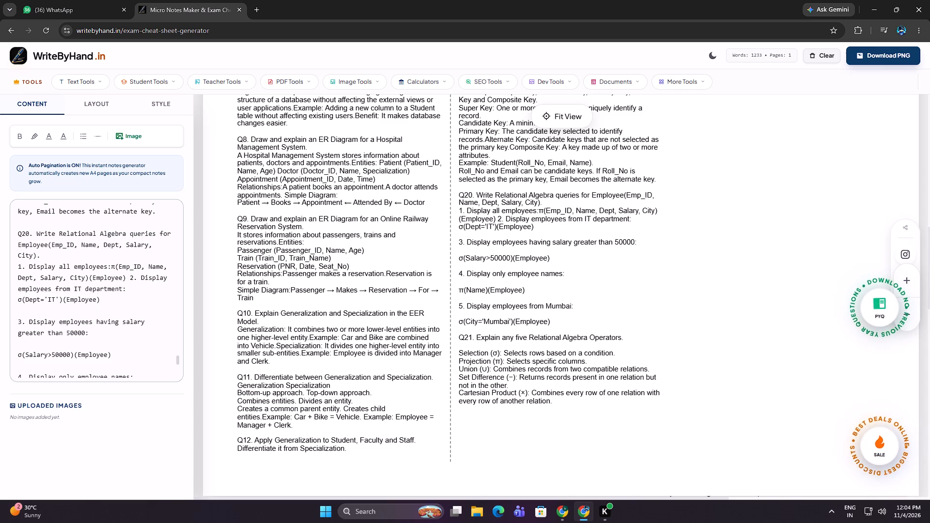
Run Q20's item 3, on salary greater than 50000, on after the IT query and join its σ query, with a space before each.
left_click(16, 323)
key("BackSpace")
key("BackSpace")
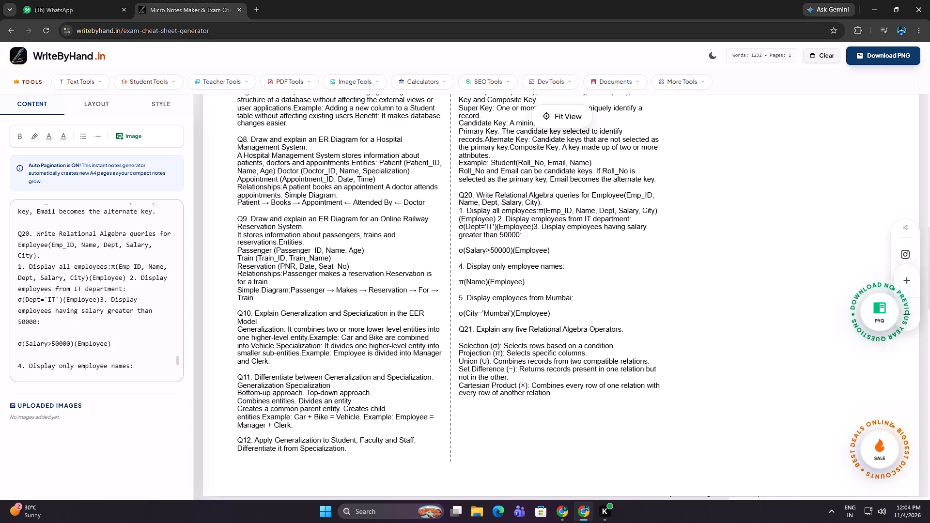
key("space")
left_click(16, 342)
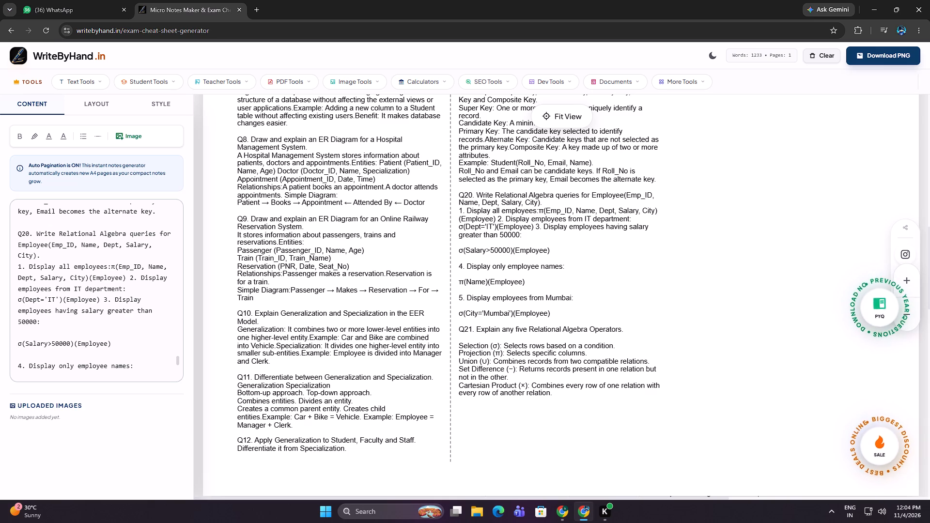
key("BackSpace")
key("BackSpace")
key("space")
Run Q20's item 4, on employee names, on after the salary query with a space and join π(Name)(Employee) directly to its heading.
scroll(22, 338, "down", 1)
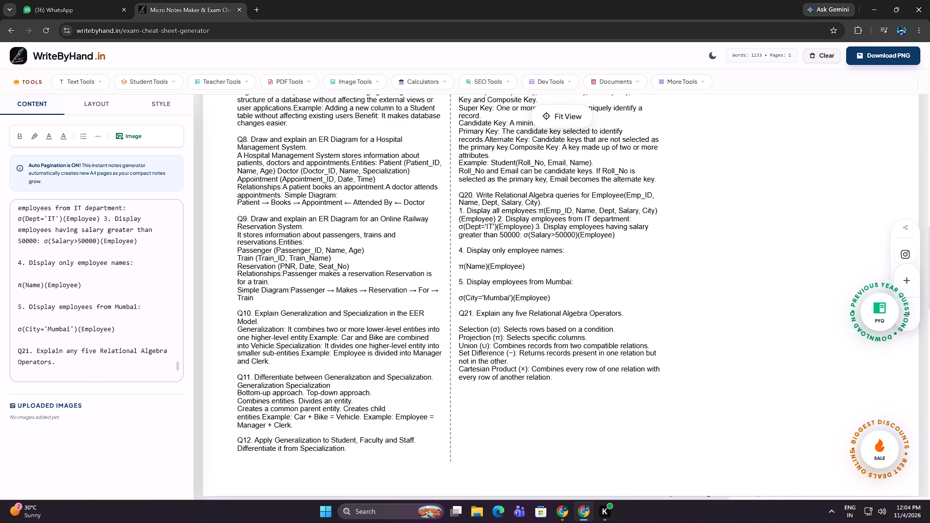
left_click(16, 265)
key("BackSpace")
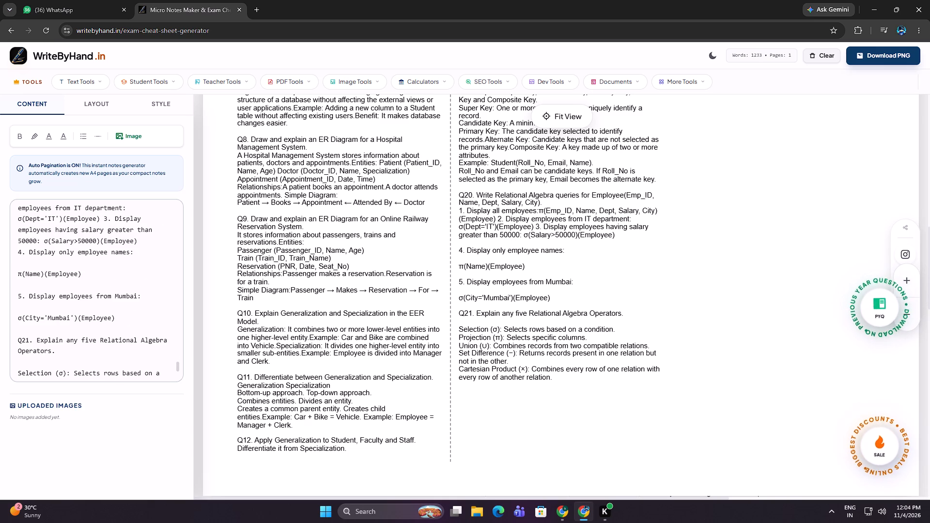
key("BackSpace")
key("space")
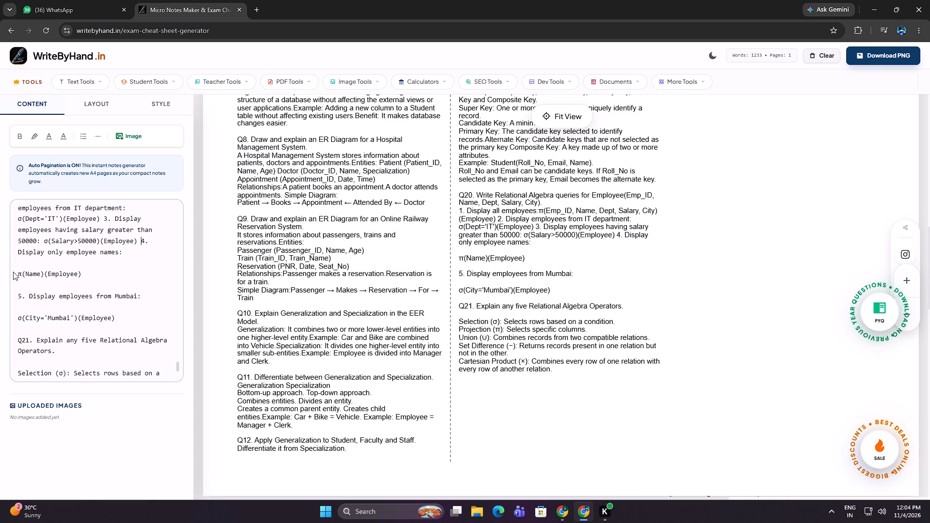
left_click(15, 272)
key("BackSpace")
key("BackSpace")
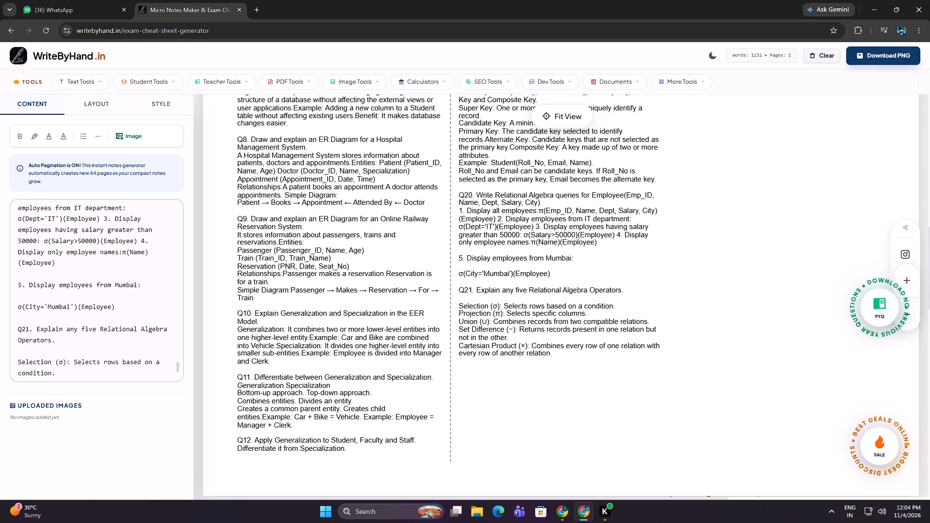
In Q20, add a space before π(Name)(Employee) and run item 5, with its σ(City='Mumbai') query, on after it, with a space before each.
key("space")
left_click(15, 284)
key("BackSpace")
key("BackSpace")
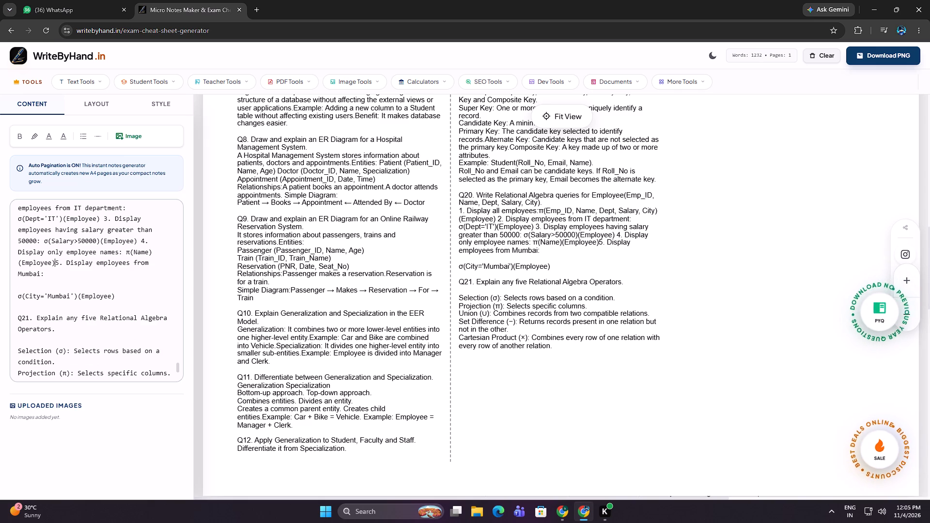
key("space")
left_click(15, 293)
key("BackSpace")
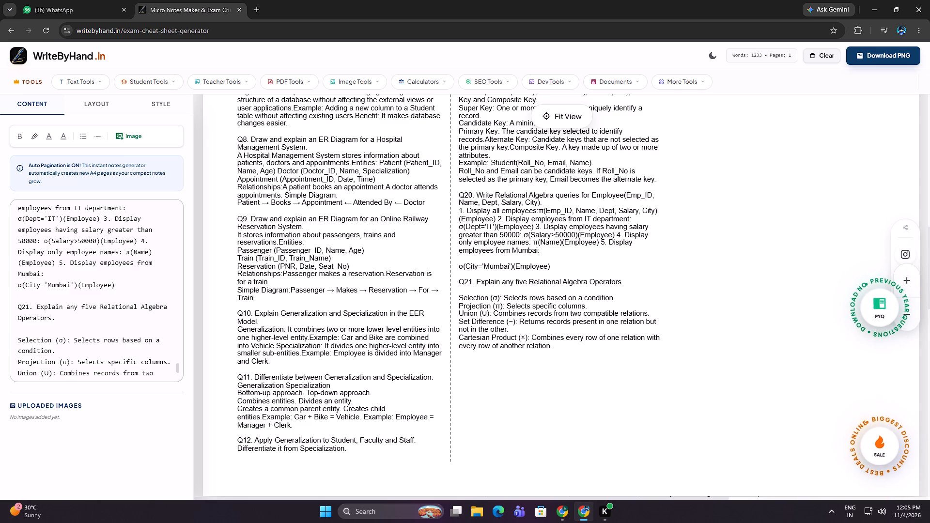
key("BackSpace")
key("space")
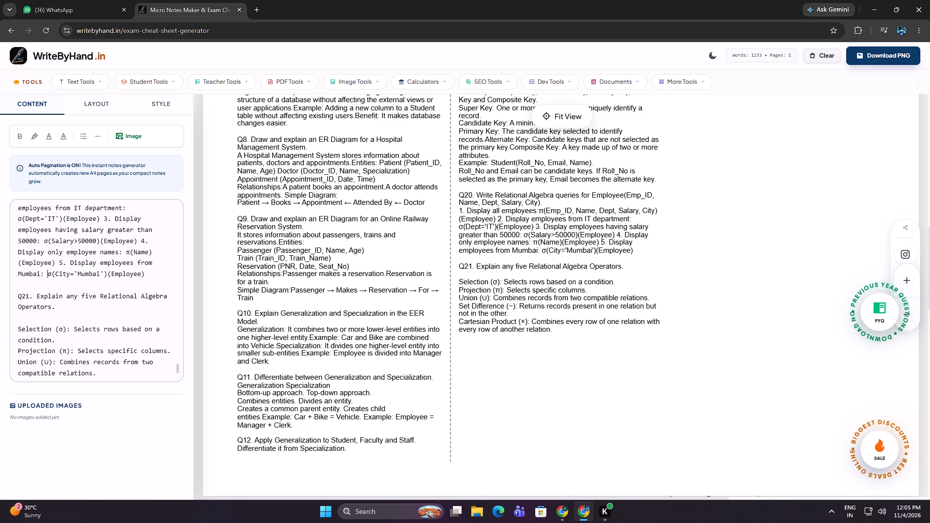
Remove the blank line between the Q21 heading on Relational Algebra Operators and its Selection (σ) definition.
left_click(18, 315)
key("Down")
key("BackSpace")
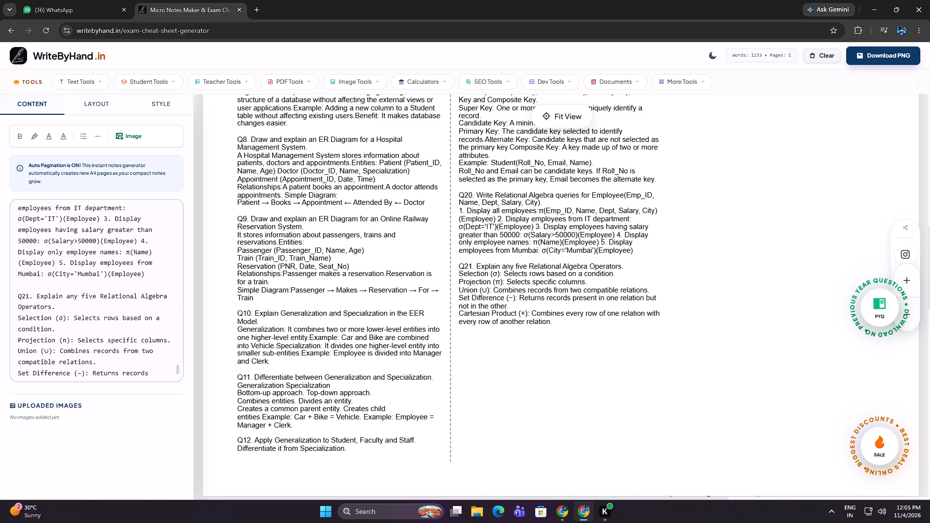
key("Down")
key("Down")
key("BackSpace")
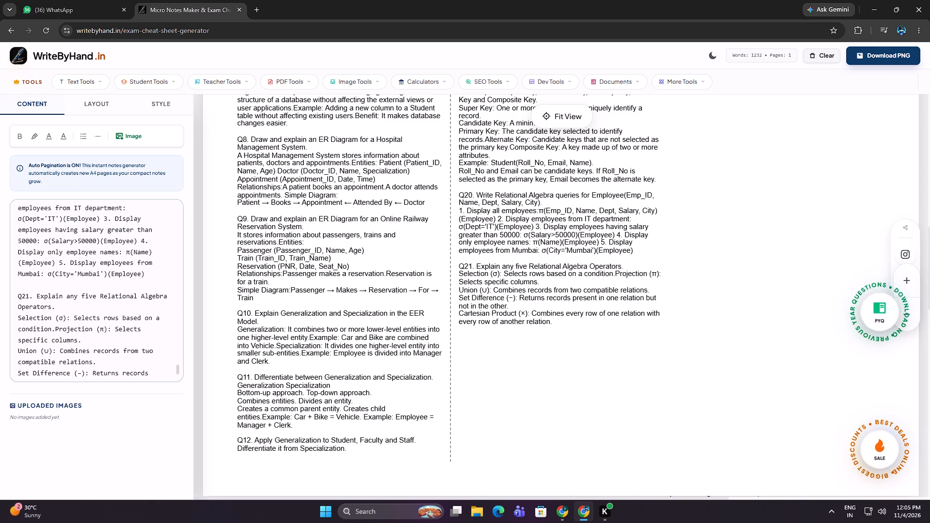
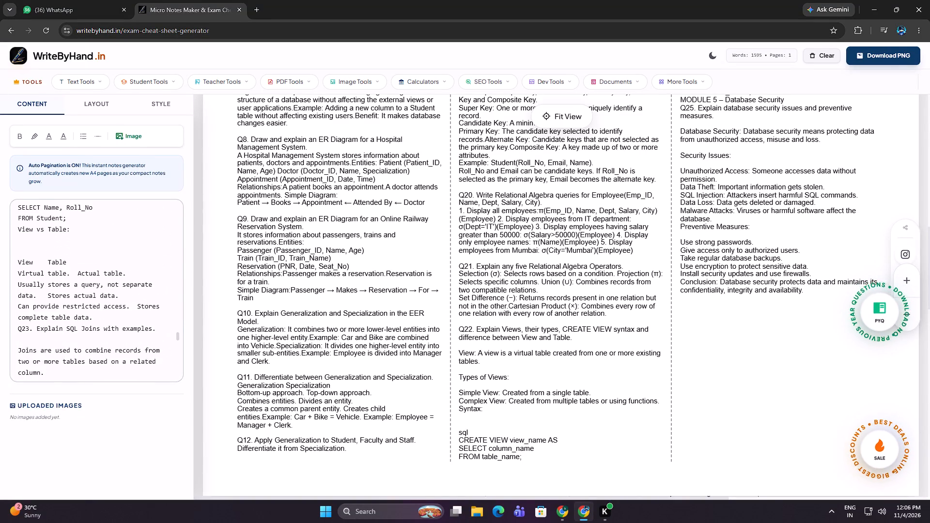
Remove the blank line between the Q22 question and its "View: A view is a virtual table" definition.
scroll(103, 274, "up", 6)
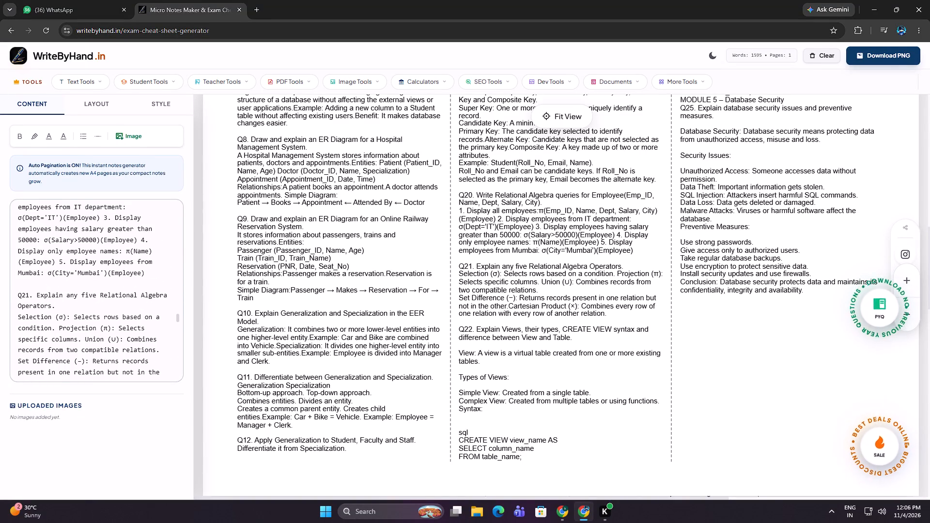
scroll(103, 275, "down", 2)
left_click(21, 312)
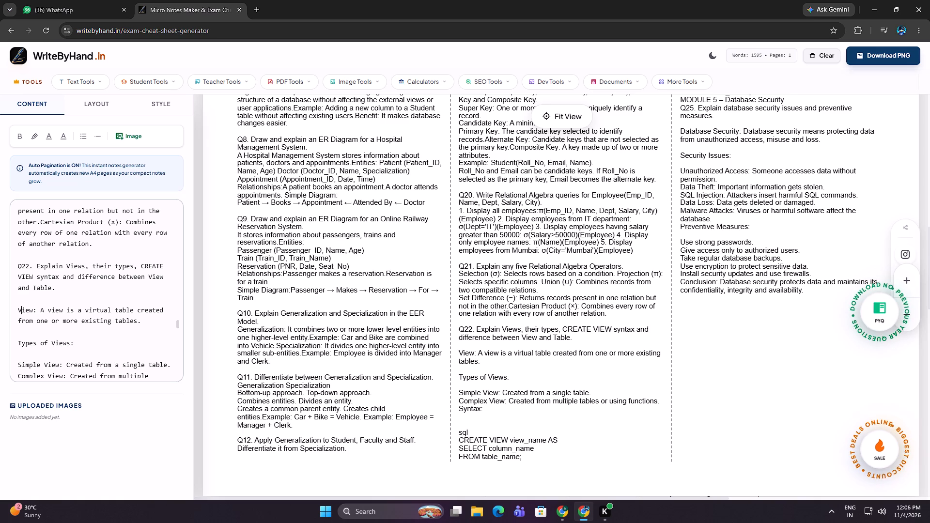
key("Left")
key("BackSpace")
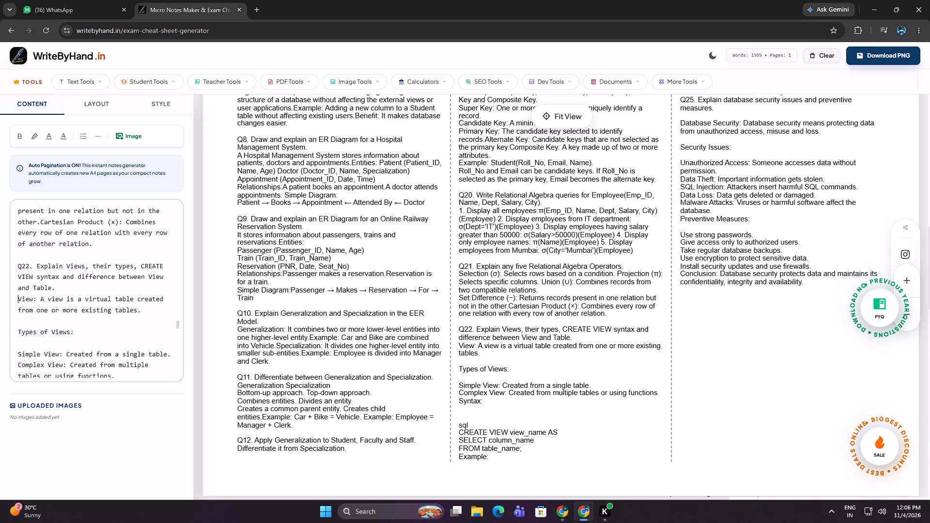
Remove the blank line before "Types of Views:" in Q22 and join that heading directly to the end of the view definition.
key("Down")
key("Down")
key("Down")
key("BackSpace")
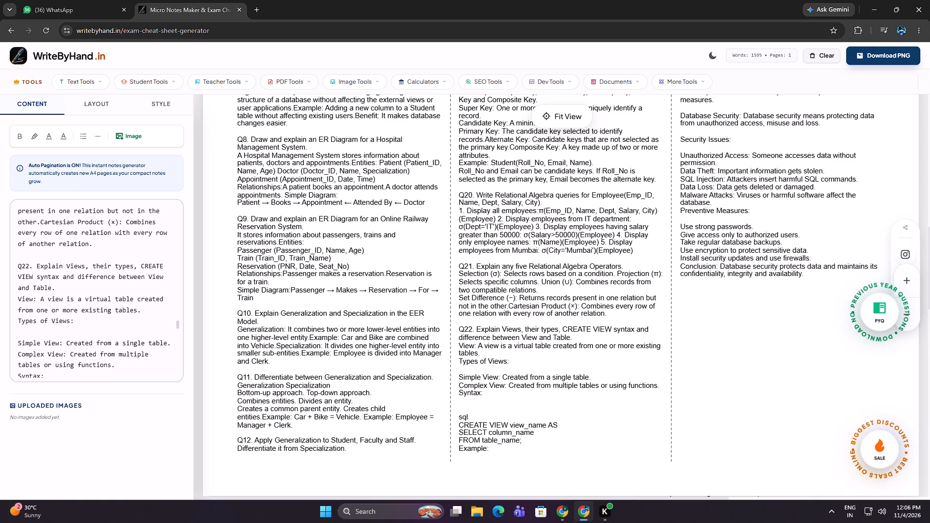
key("BackSpace")
Run the Simple View and Complex View items of Q22 on directly after "Types of Views:", without blank lines or line breaks.
key("Down")
key("Down")
key("Down")
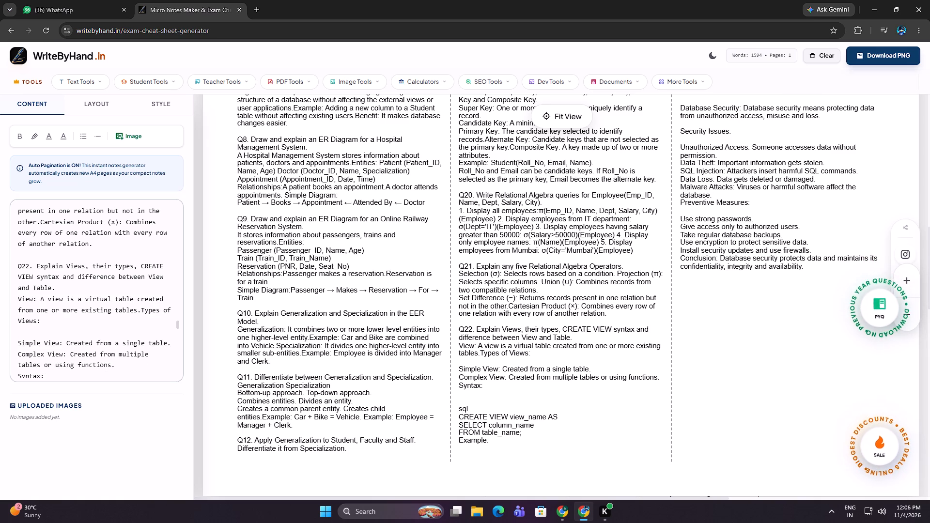
left_click(20, 341)
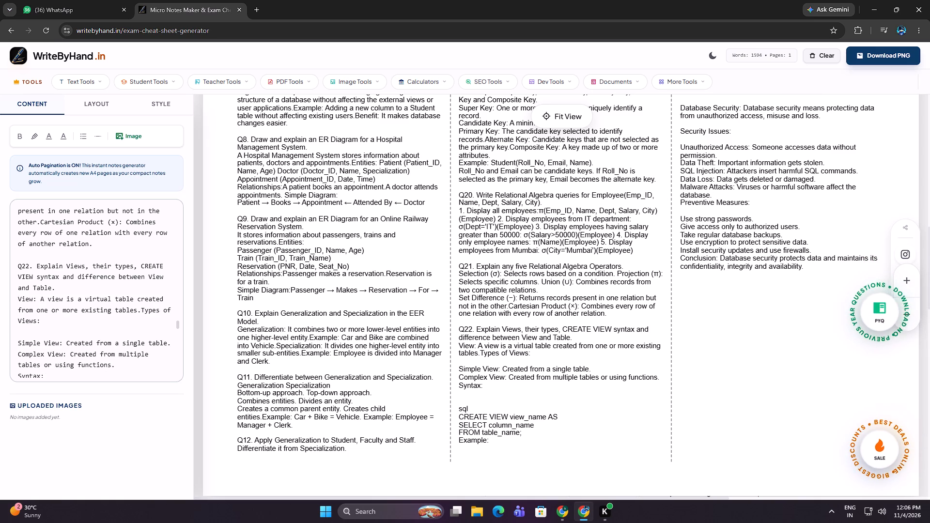
key("Left")
key("BackSpace")
key("BackSpace")
left_click(20, 343)
key("BackSpace")
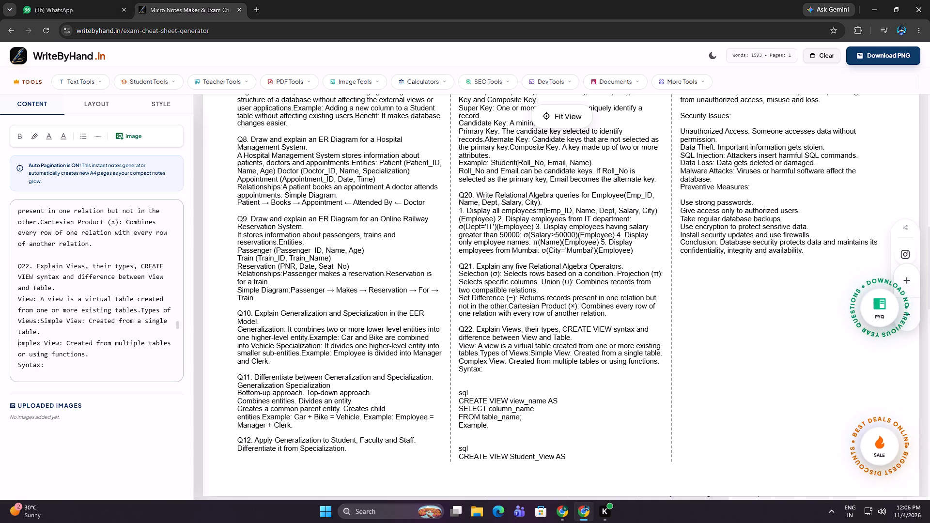
key("ctrl+z")
key("Left")
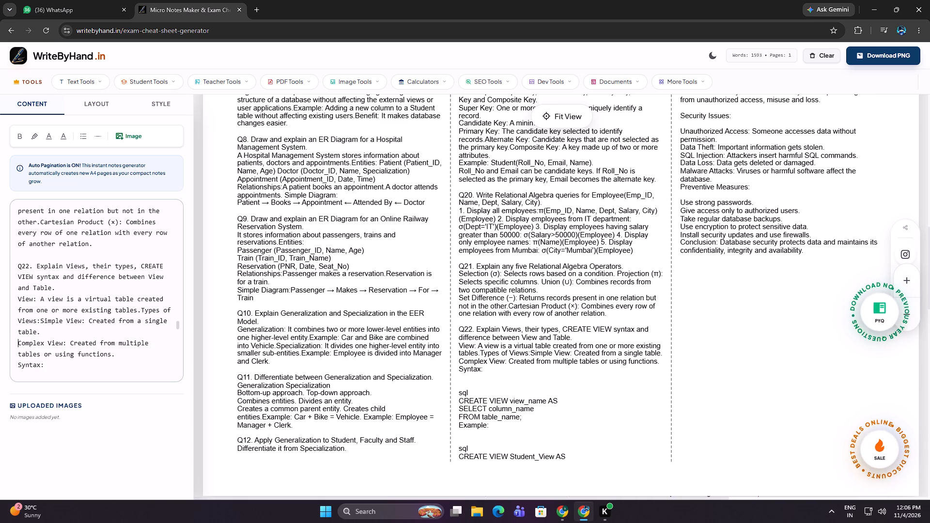
key("BackSpace")
Remove the blank lines after "Syntax:" in Q22 and join the "sql" label directly to it.
scroll(29, 363, "down", 1)
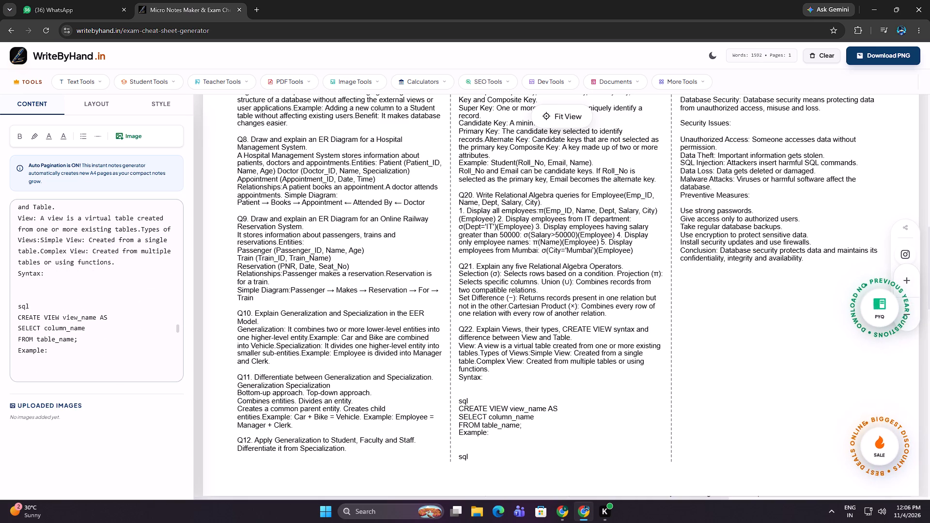
left_click(15, 314)
key("Up")
key("BackSpace")
key("BackSpace")
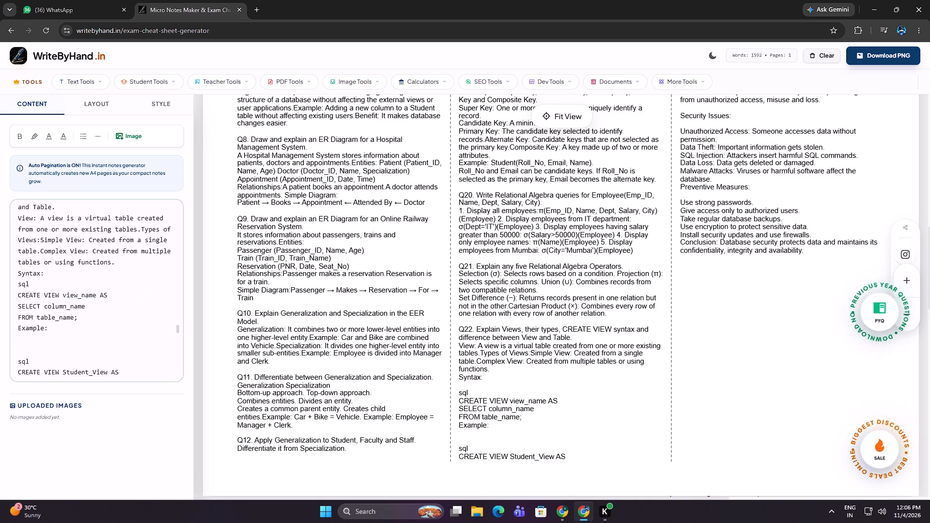
key("BackSpace")
Remove the blank lines below "Example:" and below "View vs Table:" in Q22, keeping the following text on its own line.
left_click(15, 349)
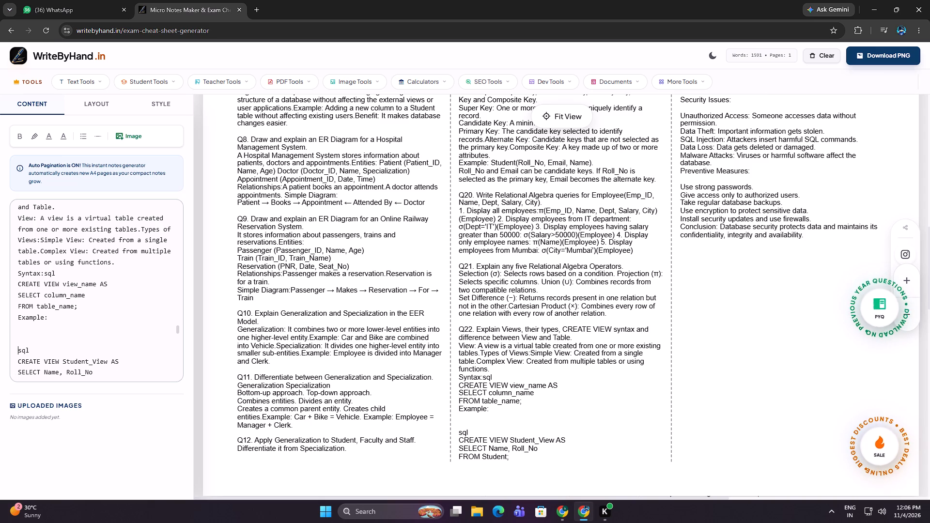
key("BackSpace")
key("BackSpace")
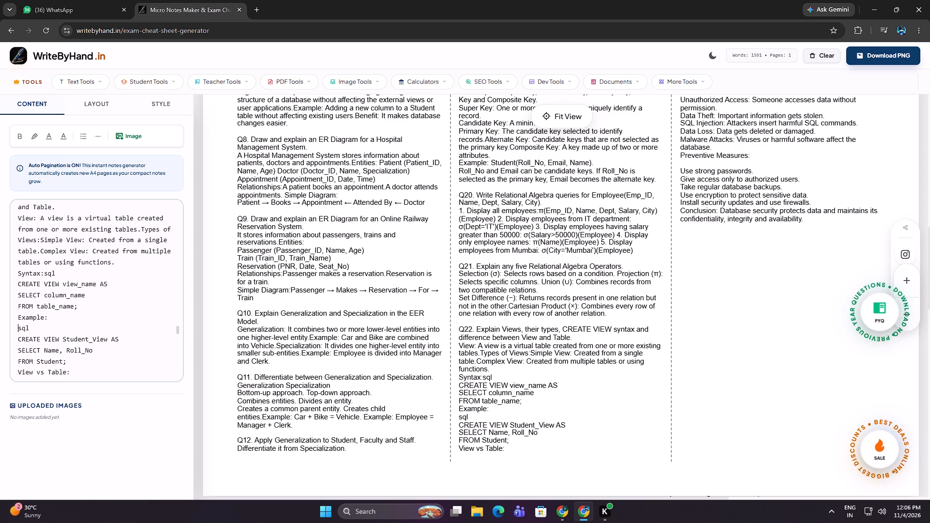
scroll(18, 350, "down", 1)
left_click(16, 326)
key("BackSpace")
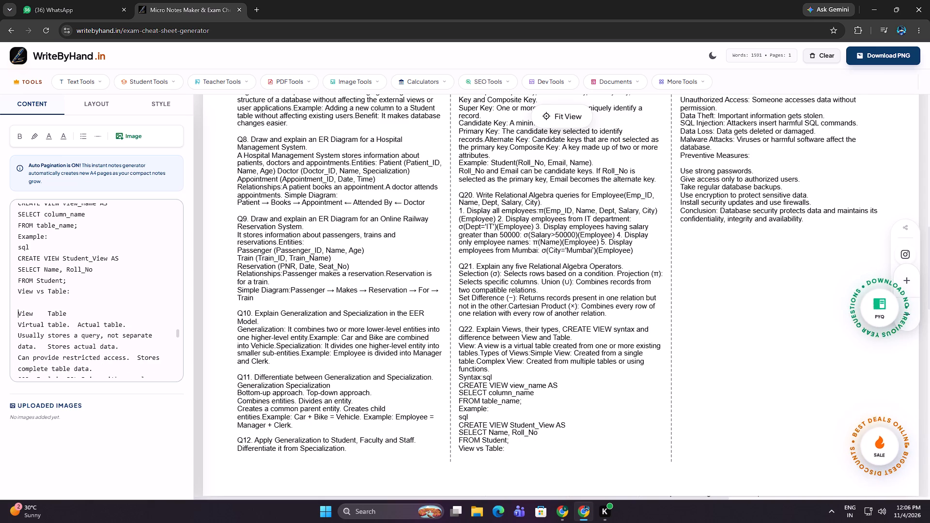
key("BackSpace")
Insert a blank line above the Q23 SQL Joins question and remove the blank line between it and its answer.
scroll(21, 328, "down", 1)
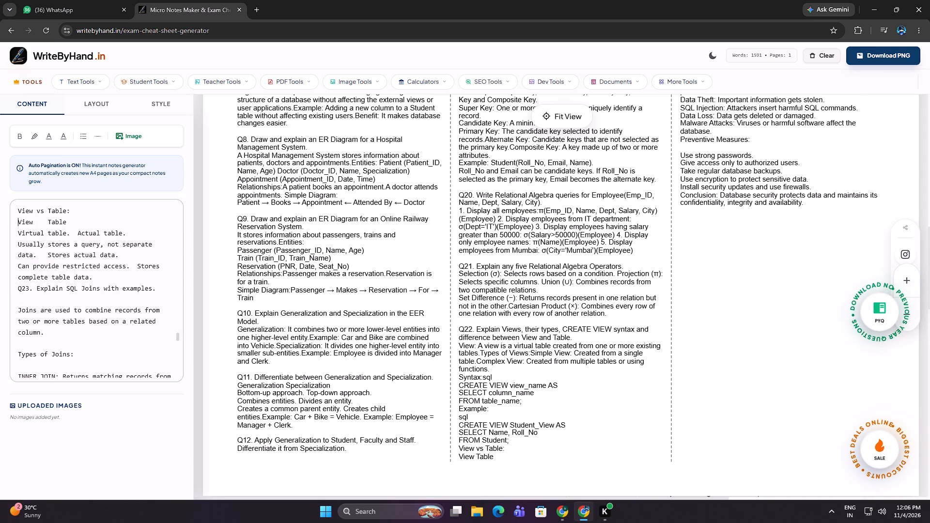
left_click(16, 292)
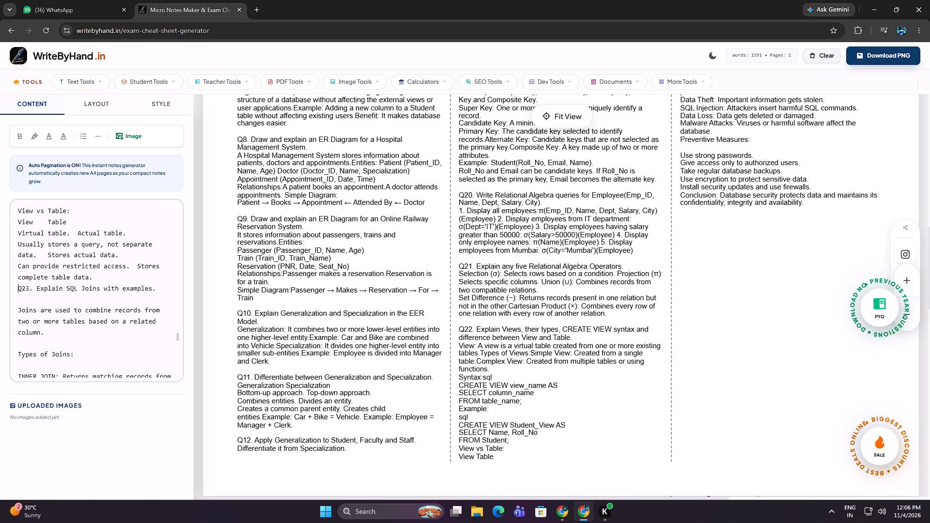
key("Return")
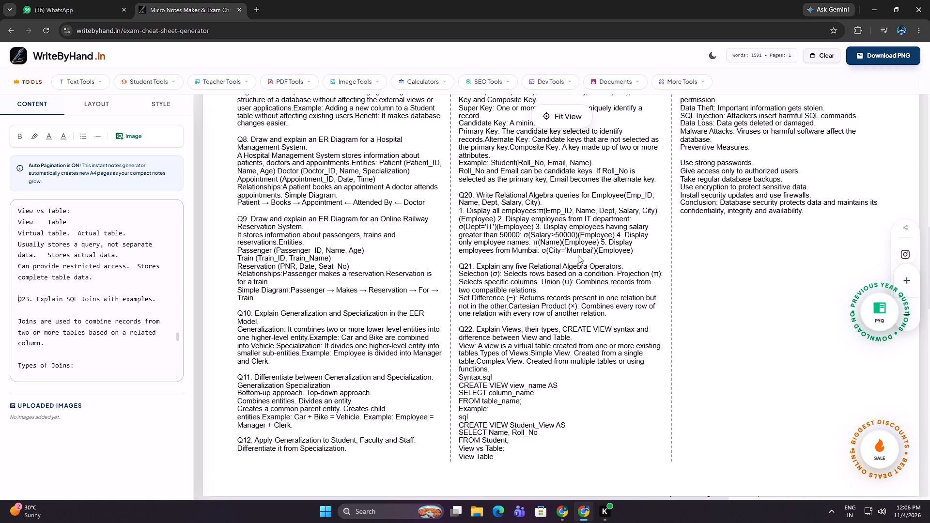
left_click(15, 321)
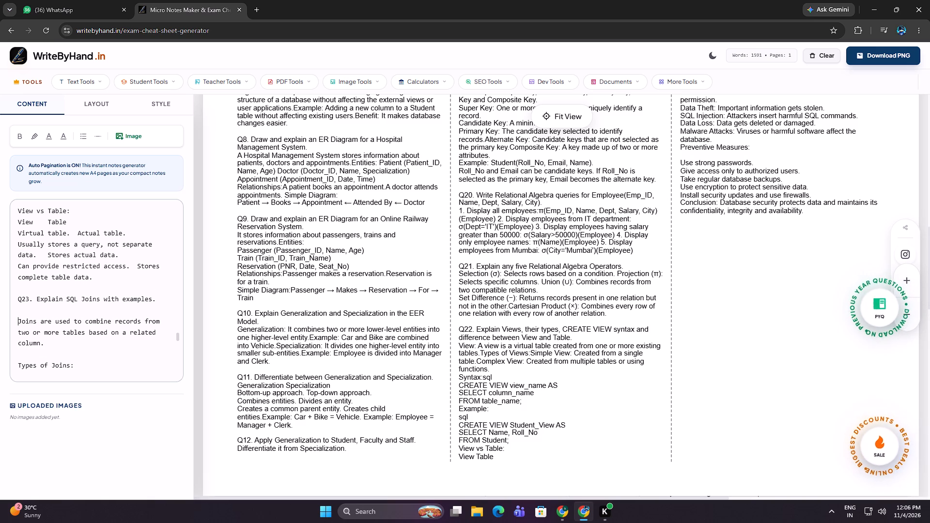
key("BackSpace")
Remove the blank line before "Types of Joins:" in Q23 and join that heading directly to the end of the introductory sentence.
scroll(23, 350, "down", 2)
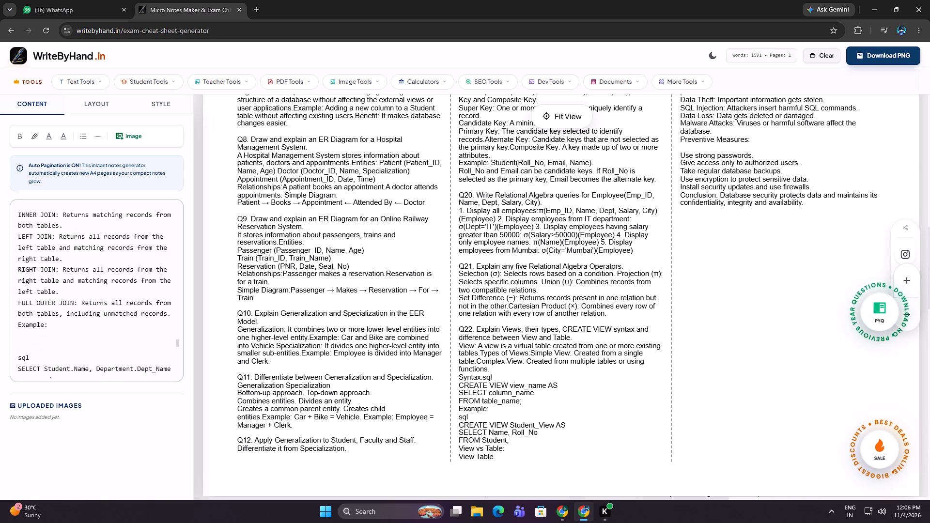
scroll(23, 282, "up", 1)
left_click(23, 277)
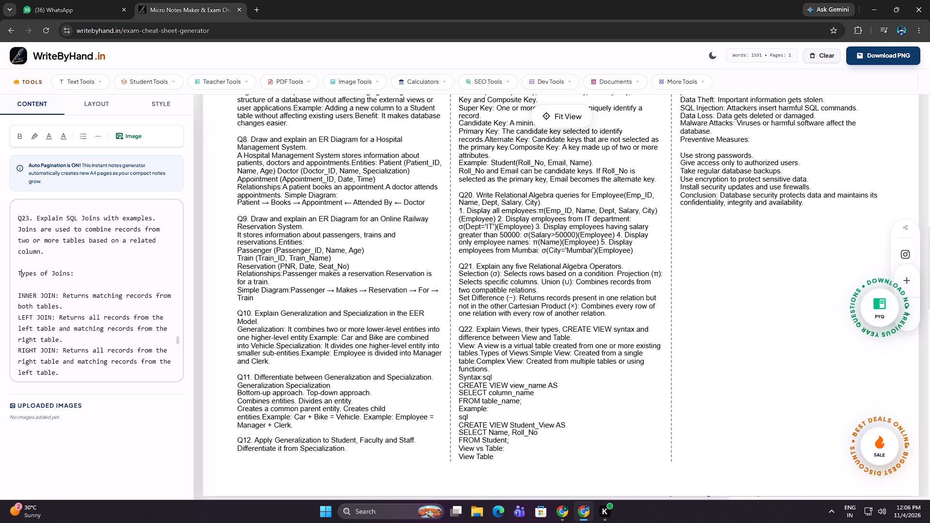
key("Left")
key("BackSpace")
key("Down")
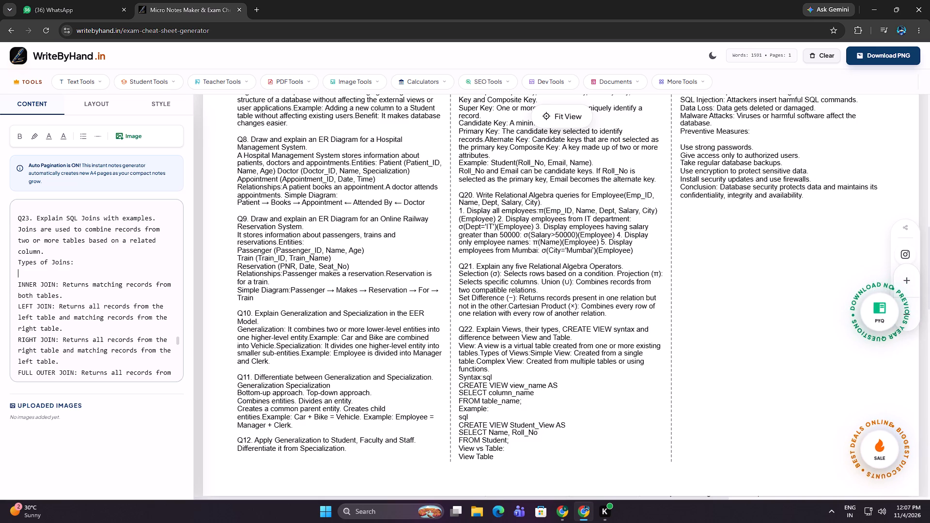
key("Up")
key("BackSpace")
Remove the blank line after "Types of Joins:" in Q23 and join the INNER JOIN item directly to the heading.
key("Down")
key("Down")
key("Left")
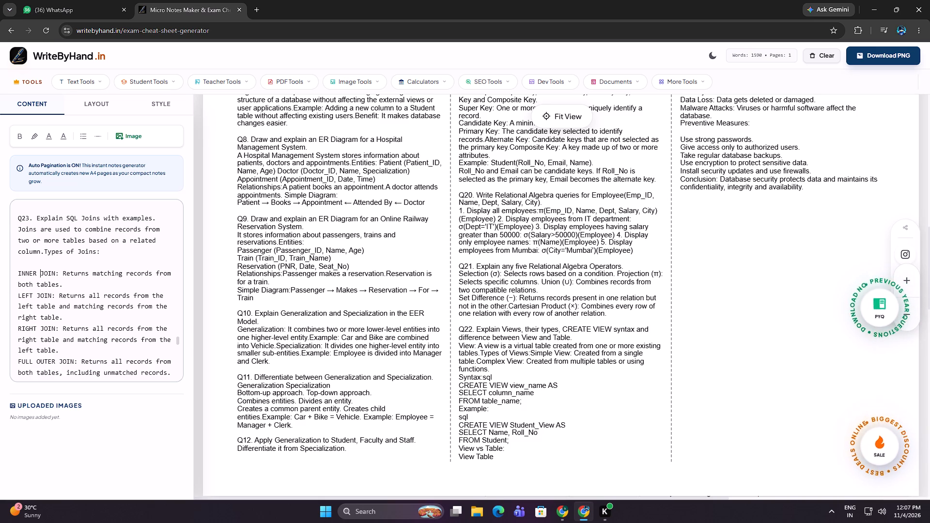
key("Left")
key("Left")
key("Left")
key("Left")
key("Left")
key("Left")
key("BackSpace")
key("BackSpace")
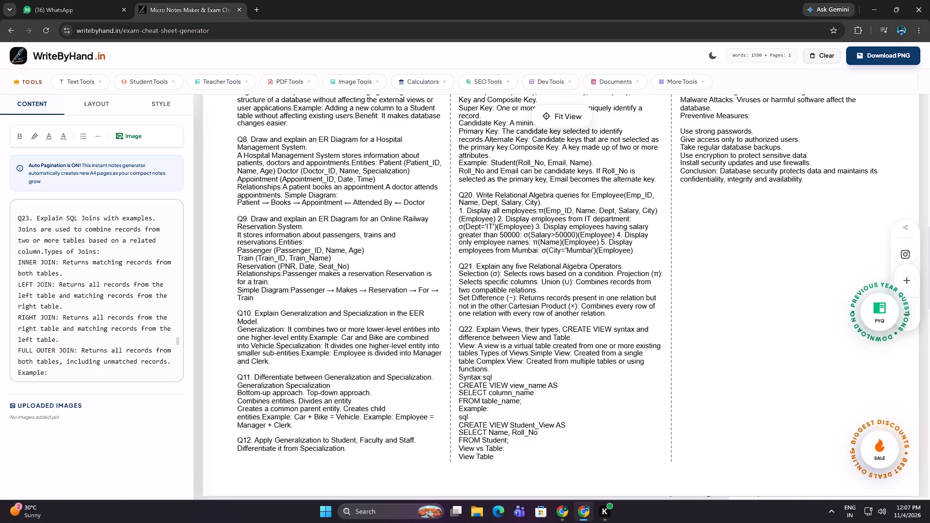
key("Down")
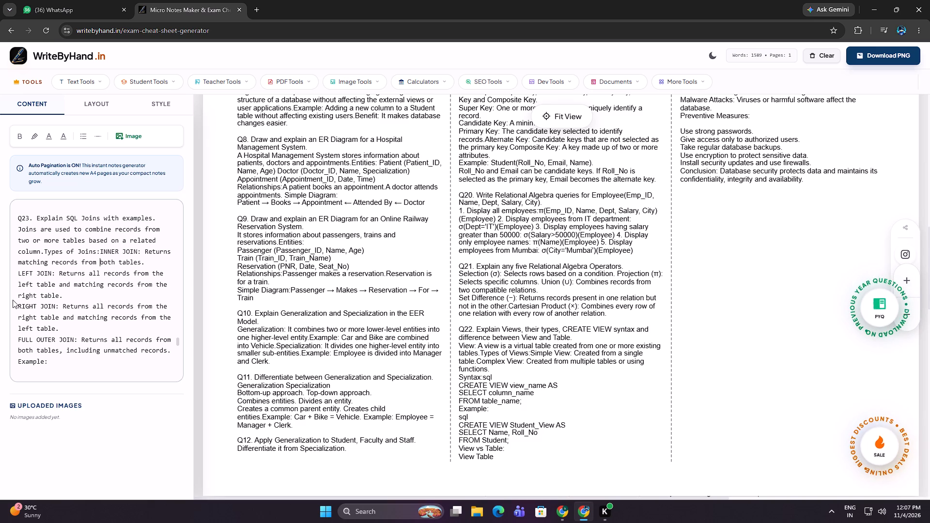
Join the RIGHT JOIN and FULL OUTER JOIN items in Q23 directly to the ends of the items before them.
left_click(17, 306)
key("BackSpace")
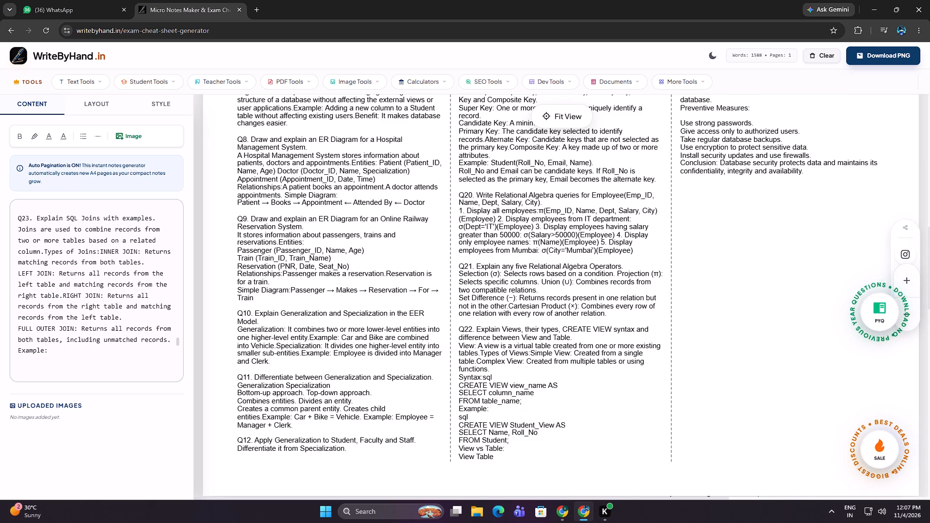
left_click(16, 333)
key("BackSpace")
Remove the blank lines below "Example:" in Q23 and join "sql" directly to that heading.
scroll(60, 333, "down", 1)
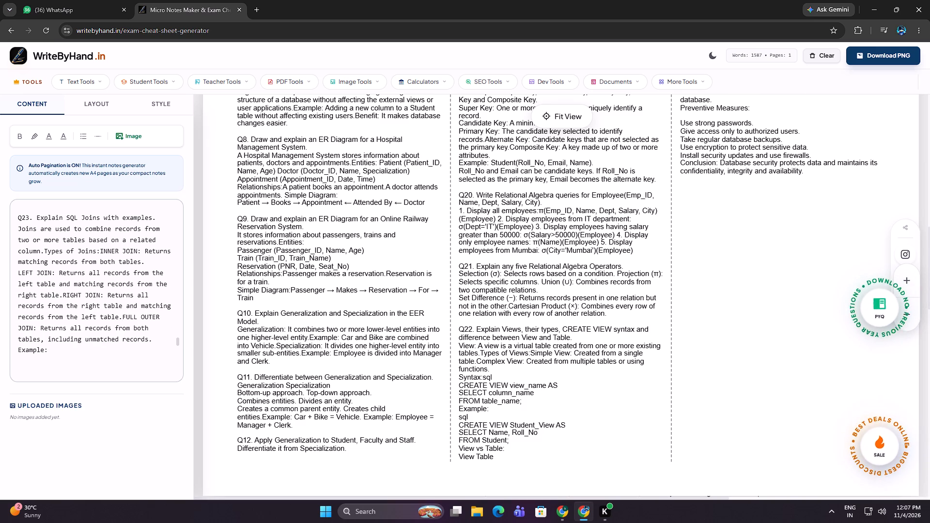
left_click(19, 299)
key("BackSpace")
key("BackSpace")
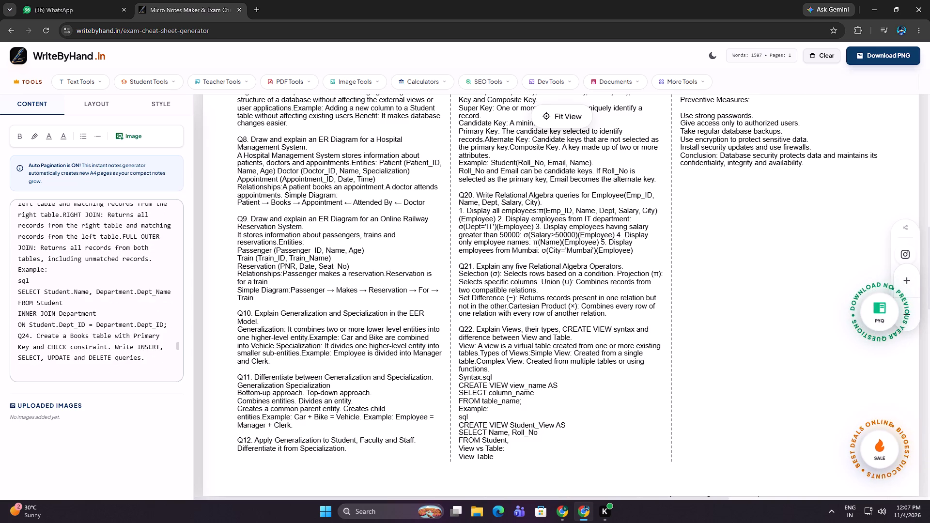
key("BackSpace")
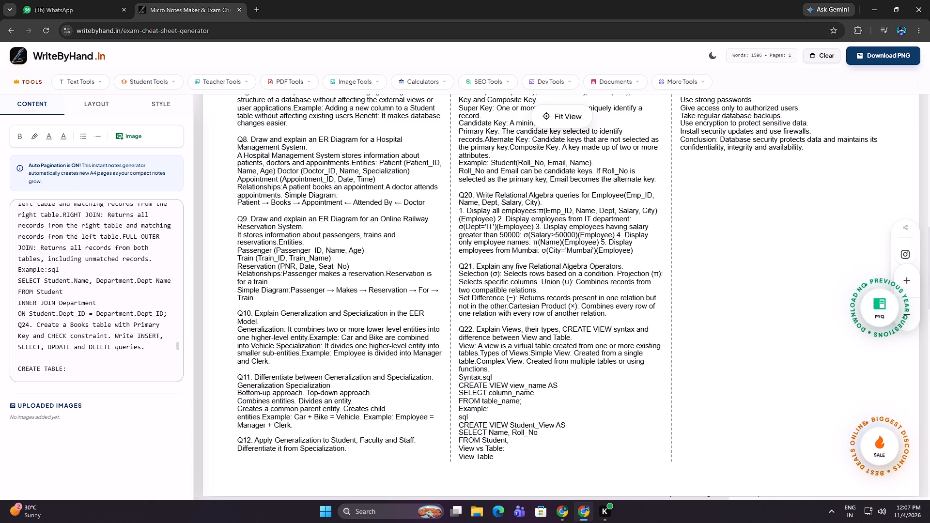
Insert a blank line above the Q24 Books table question to separate it from the Q23 answer.
left_click(19, 305)
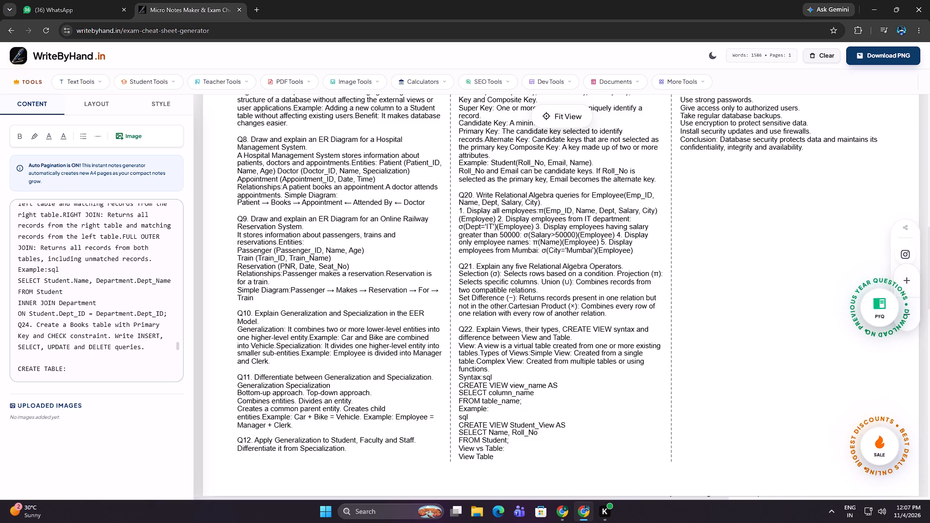
left_click(15, 333)
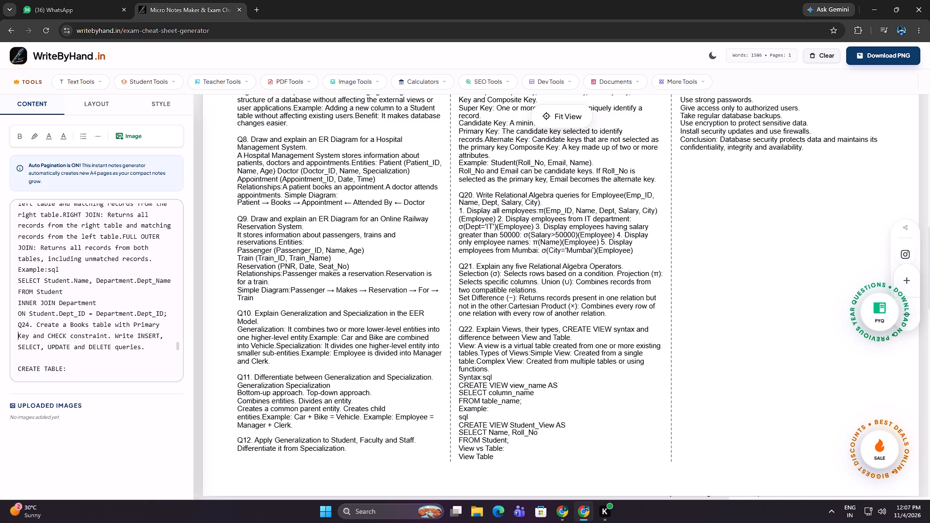
left_click(14, 324)
left_click(21, 324)
left_click(16, 323)
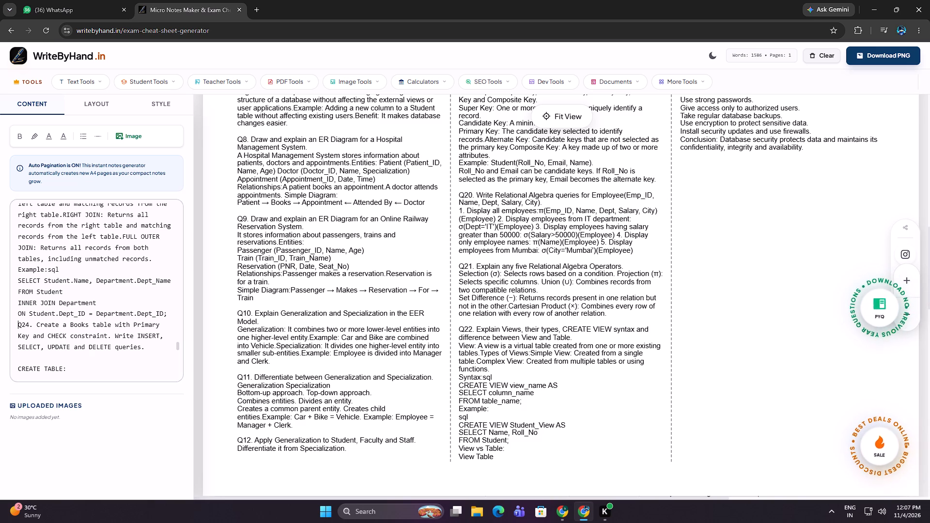
key("Return")
Remove the blank lines above and below "CREATE TABLE:" in Q24, keeping "sql" on its own line.
scroll(39, 332, "down", 2)
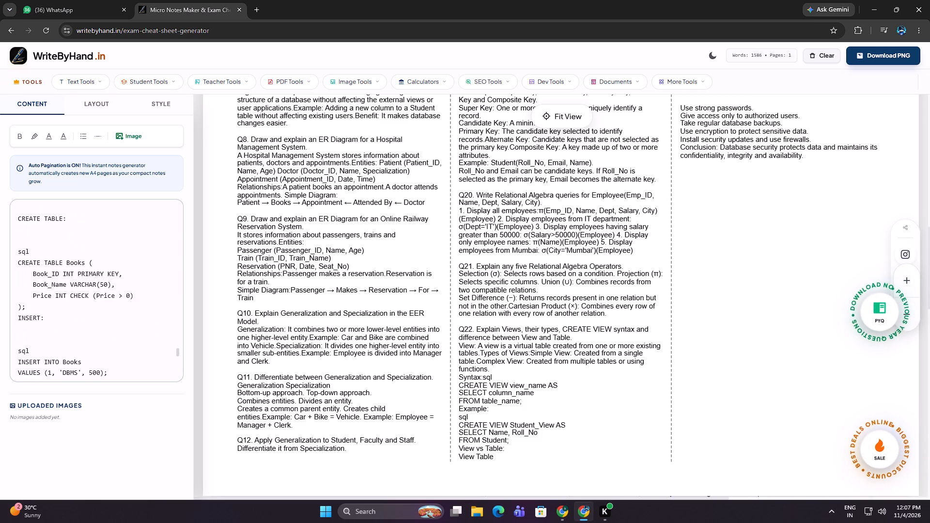
scroll(27, 314, "up", 1)
left_click(15, 299)
key("BackSpace")
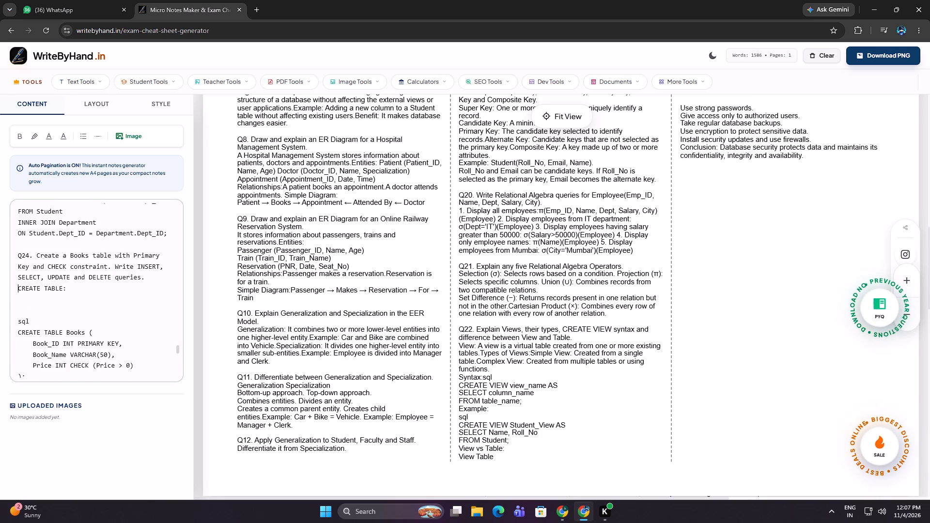
left_click(19, 322)
key("BackSpace")
key("BackSpace")
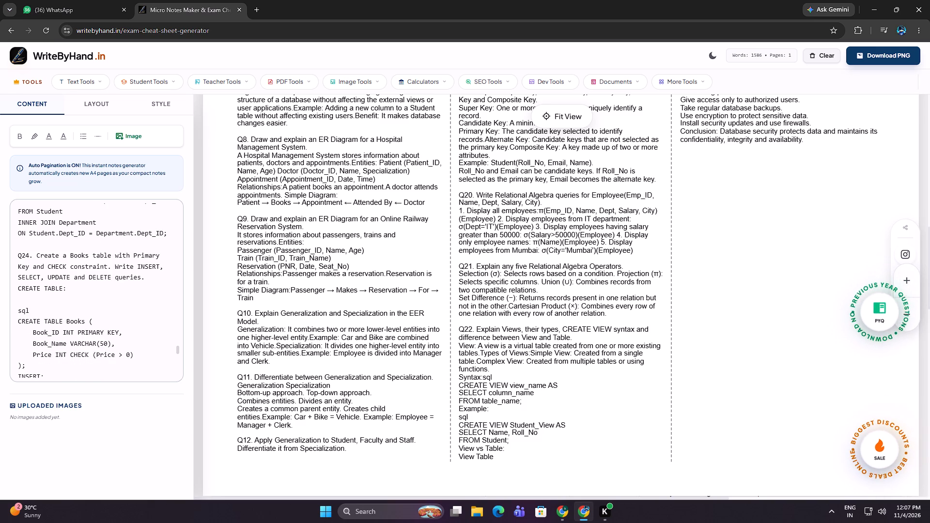
Remove the blank lines below "INSERT:" in Q24 and join "sql" directly to that heading.
scroll(21, 349, "down", 1)
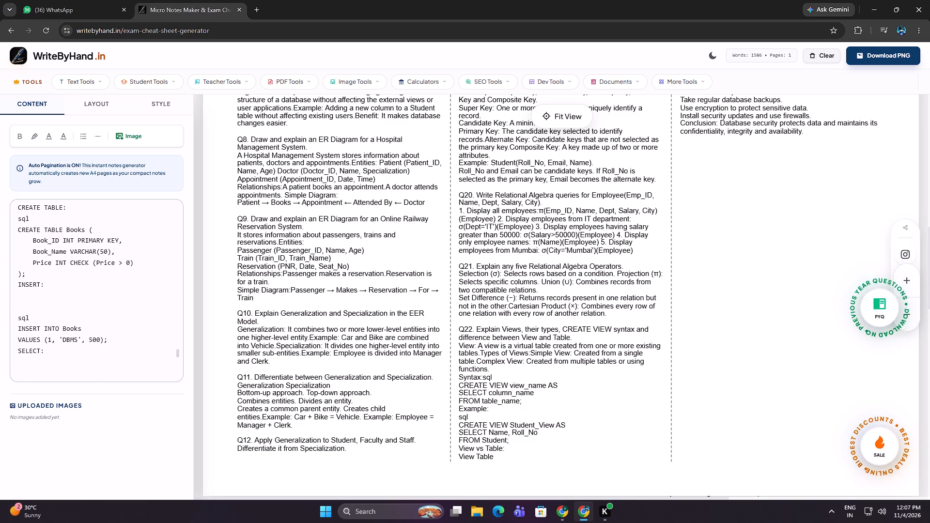
left_click(19, 314)
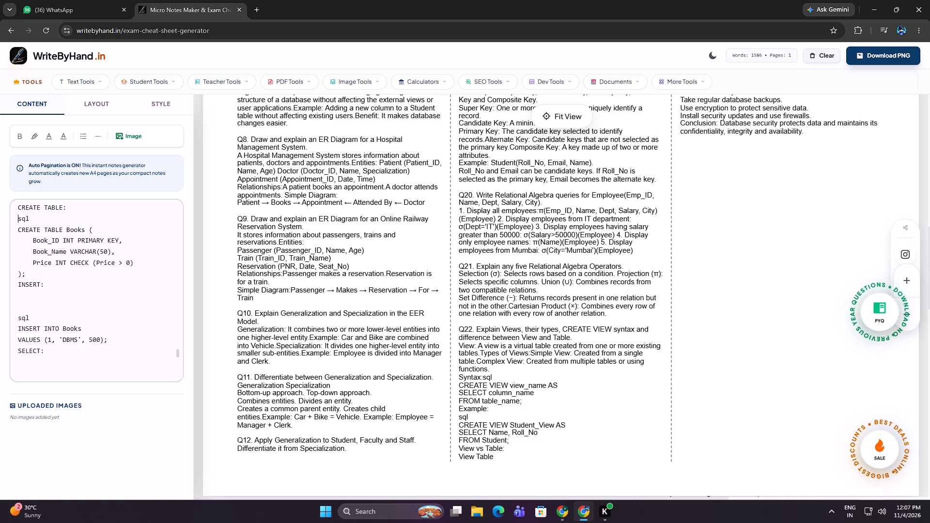
key("BackSpace")
key("BackSpace")
key("BackSpace")
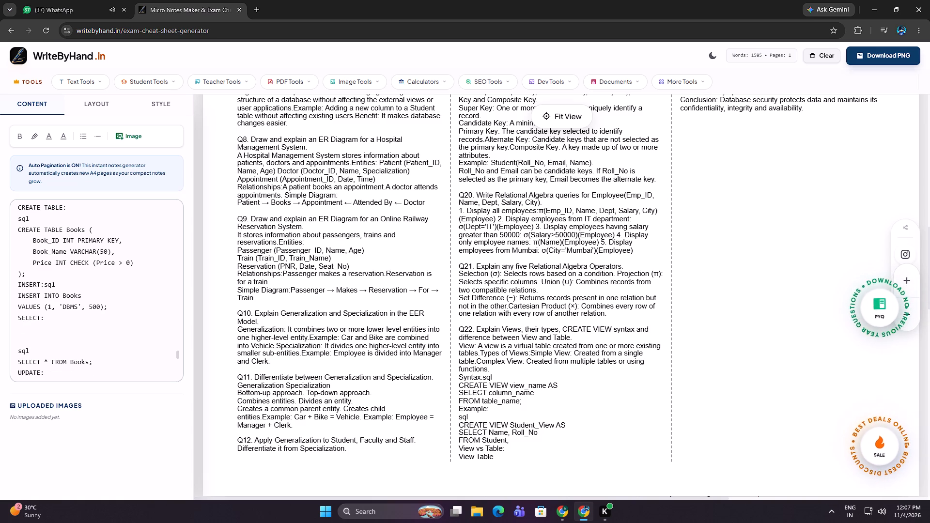
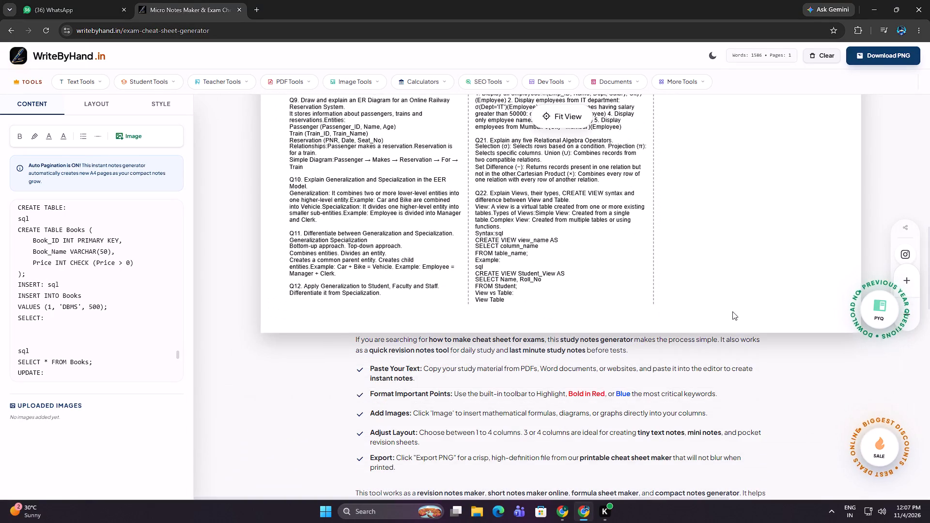
Look over the compacted notes in the page preview, from Q1 to the database security answer in Q25.
scroll(728, 312, "up", 8)
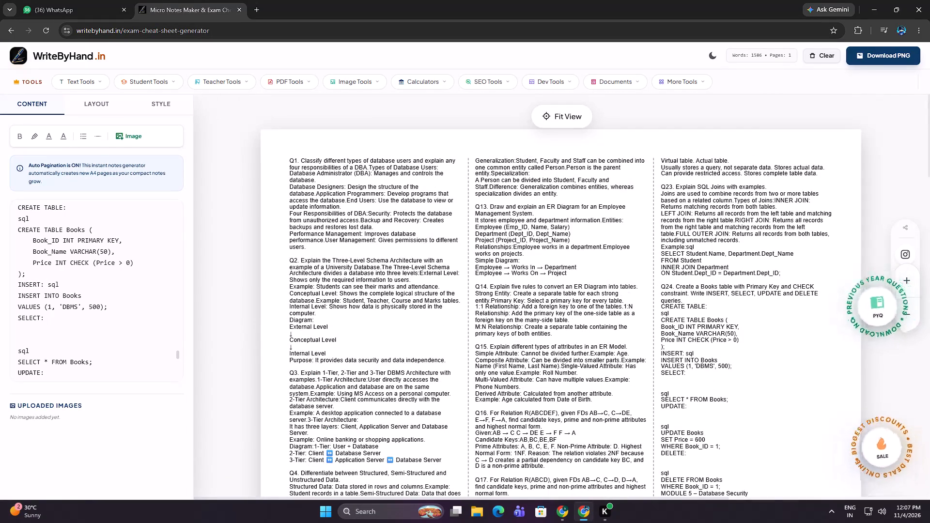
scroll(709, 332, "down", 1)
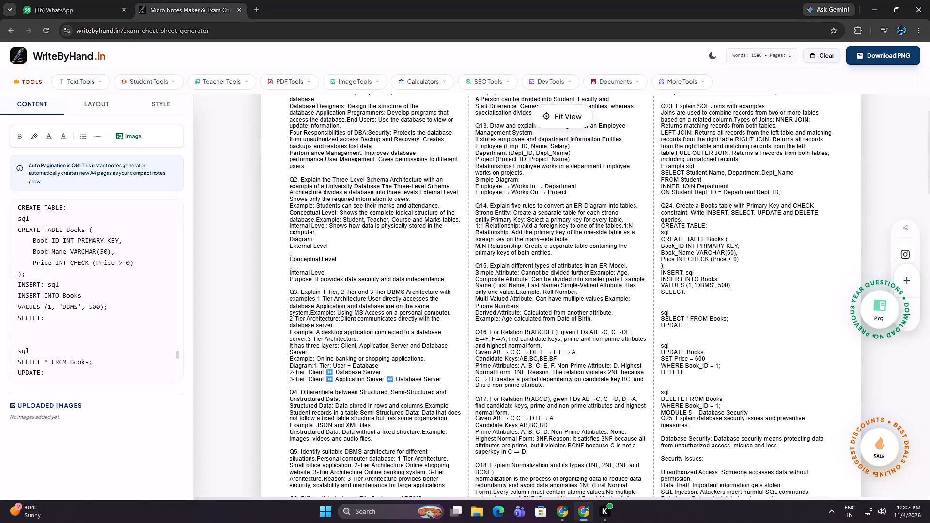
scroll(680, 378, "down", 2)
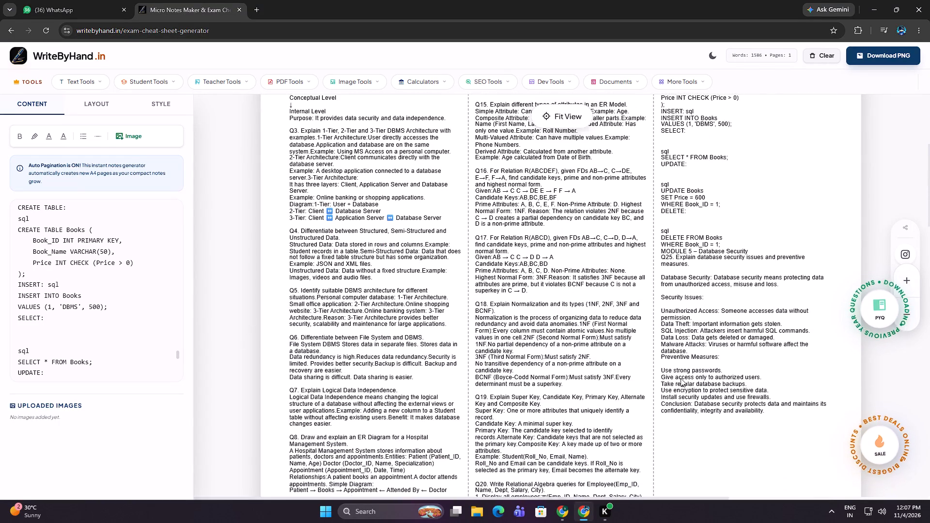
scroll(681, 378, "down", 2)
scroll(681, 378, "up", 3)
scroll(796, 360, "up", 3)
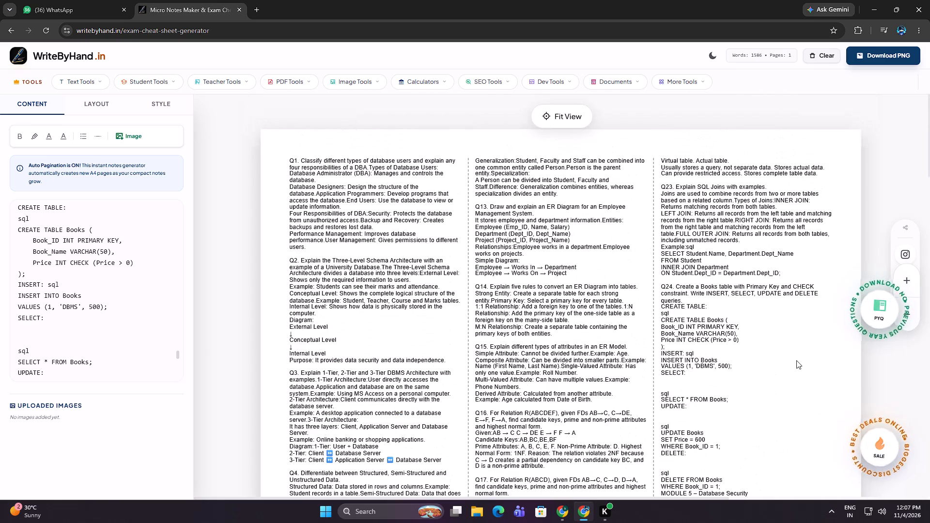
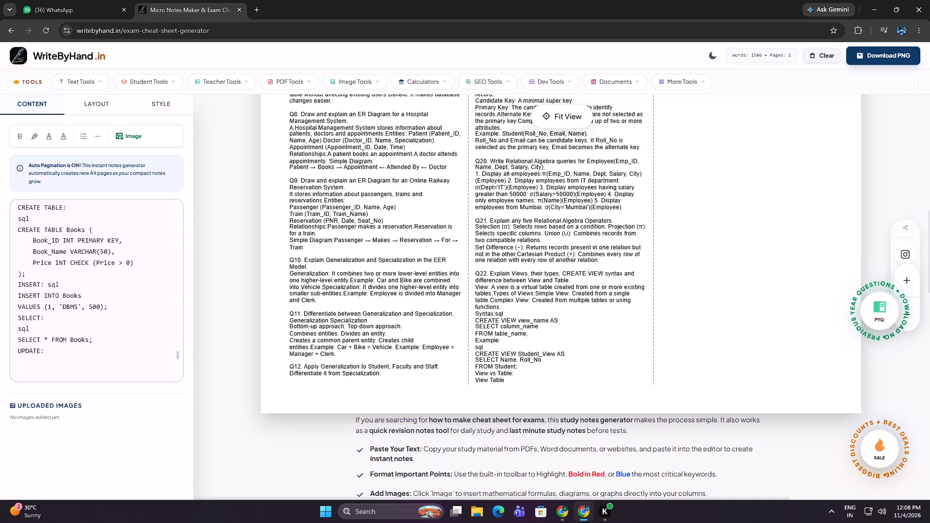
Join the "sql" labels directly to the SELECT:, UPDATE: and DELETE: headings in the SQL commands answer, removing the line breaks between them.
key("BackSpace")
scroll(62, 356, "down", 1)
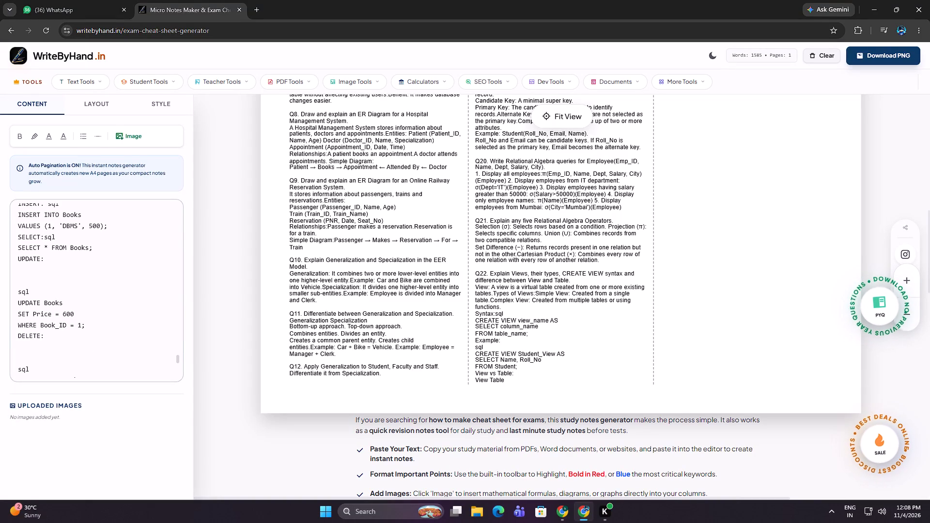
left_click(19, 292)
key("BackSpace")
key("BackSpace")
key("BackSpace")
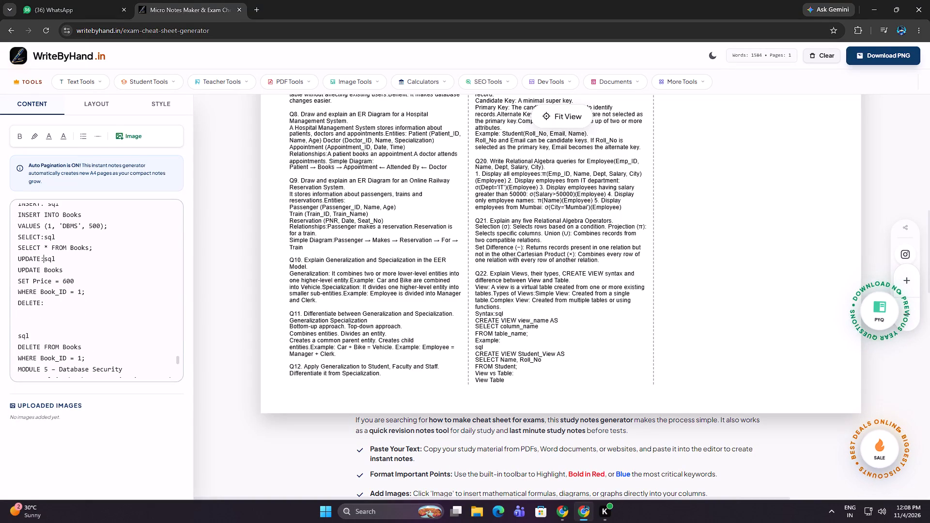
left_click(18, 334)
key("BackSpace")
key("BackSpace")
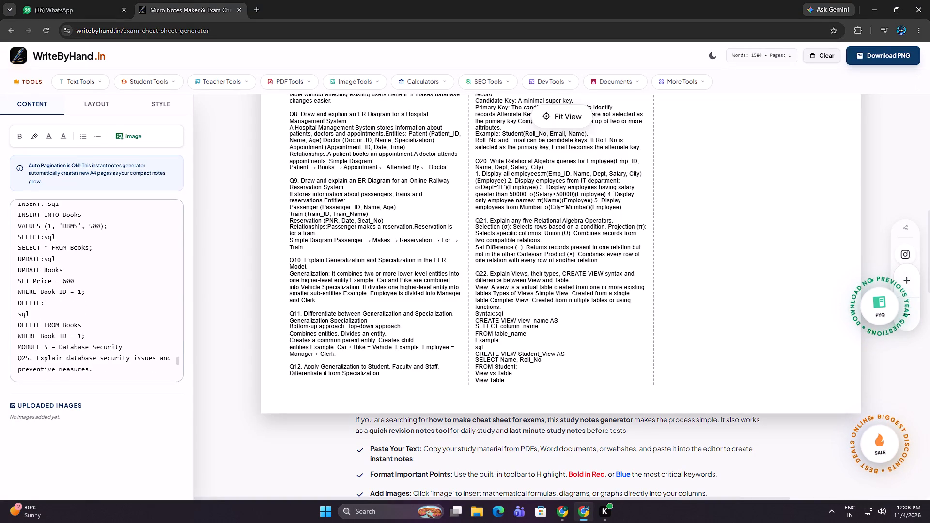
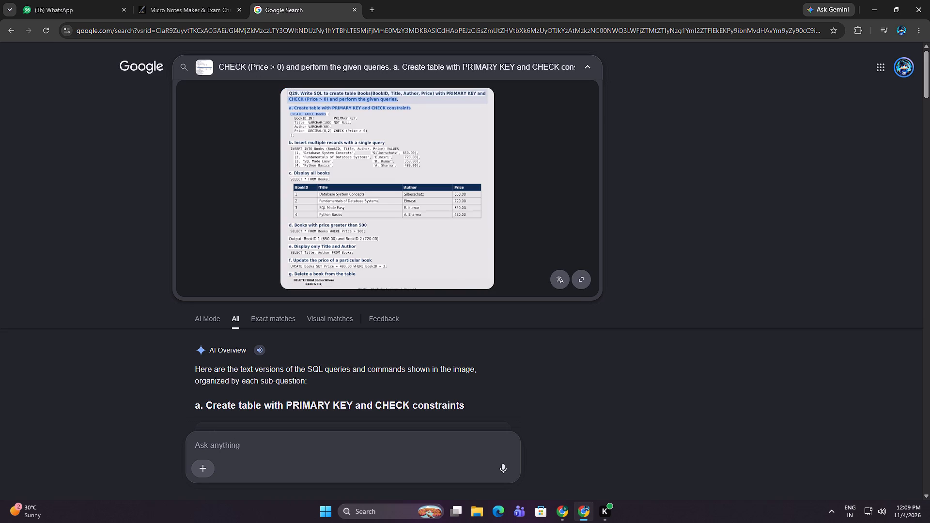
Select all the text in the Q29 Books table image and copy it.
left_click_drag(321, 120, 431, 285)
double_click(372, 202)
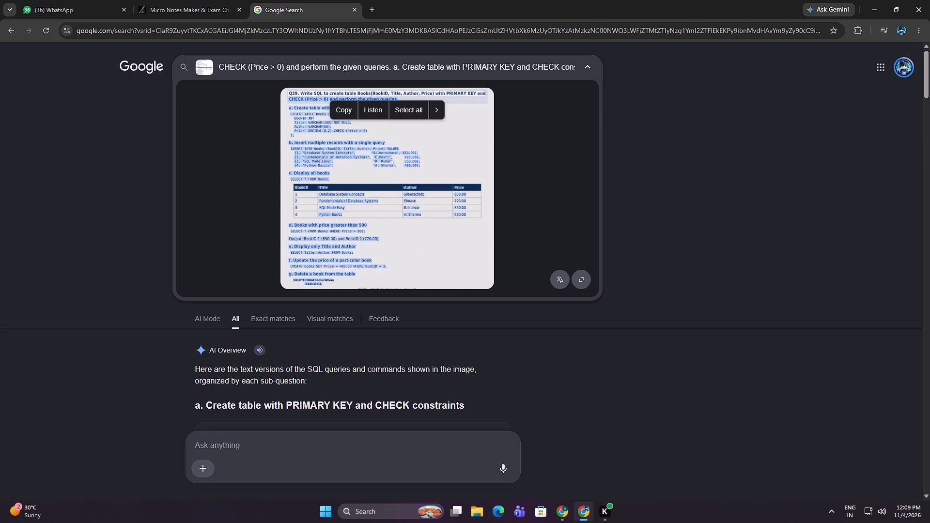
left_click(368, 186)
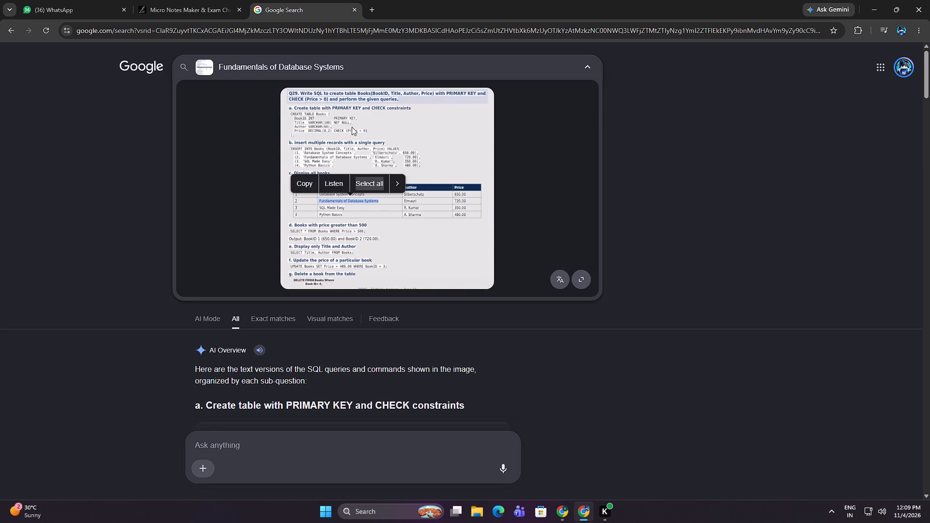
left_click(352, 112)
Return to the cheat sheet generator and paste the copied Q29 text at the end of the notes, separated by a blank line.
left_click(156, 0)
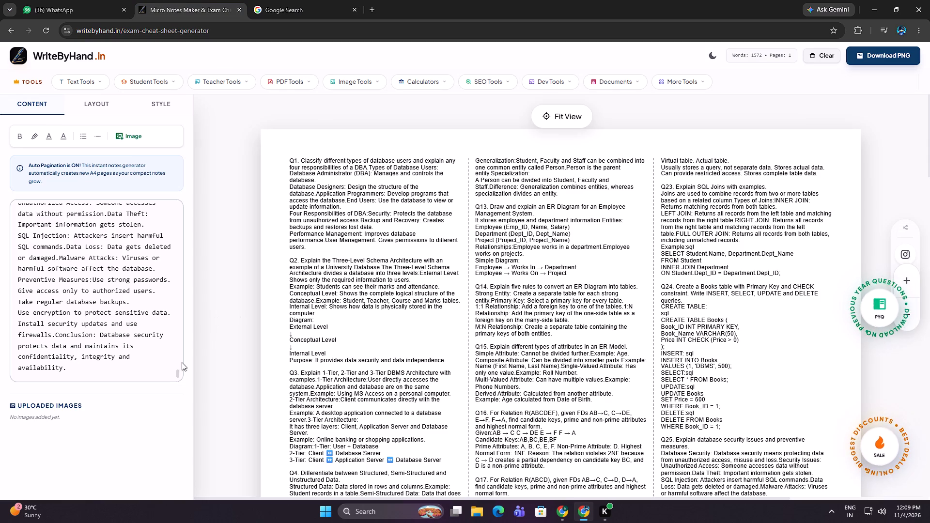
left_click(66, 368)
key("Return")
key("Return")
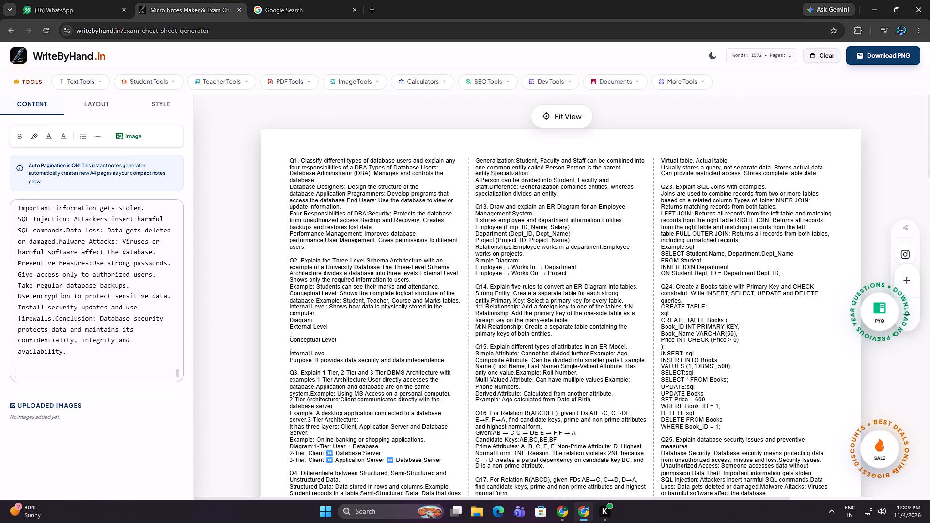
key("ctrl+v")
Join the "a. Create table with PRIMARY KEY and CHECK constraints" heading to the end of the Q29 question, separated by a space.
scroll(88, 331, "up", 5)
scroll(38, 349, "up", 2)
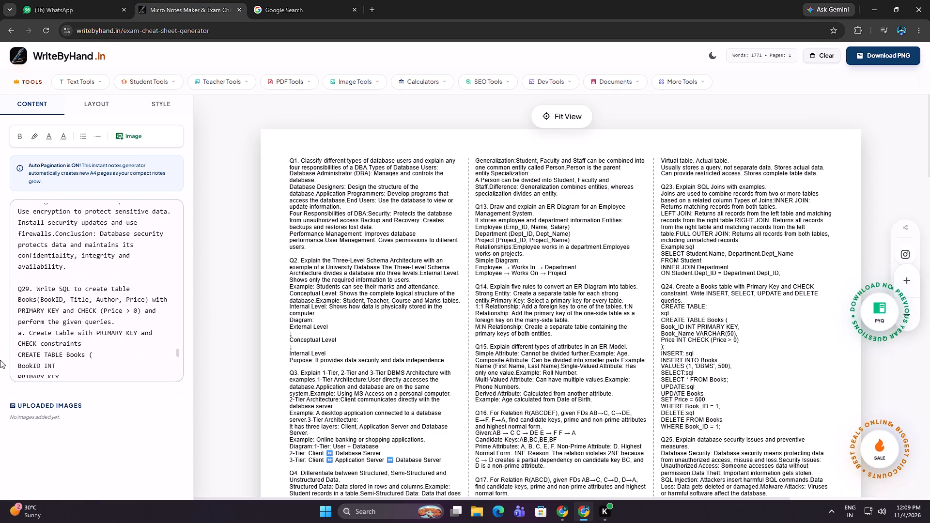
scroll(60, 341, "down", 1)
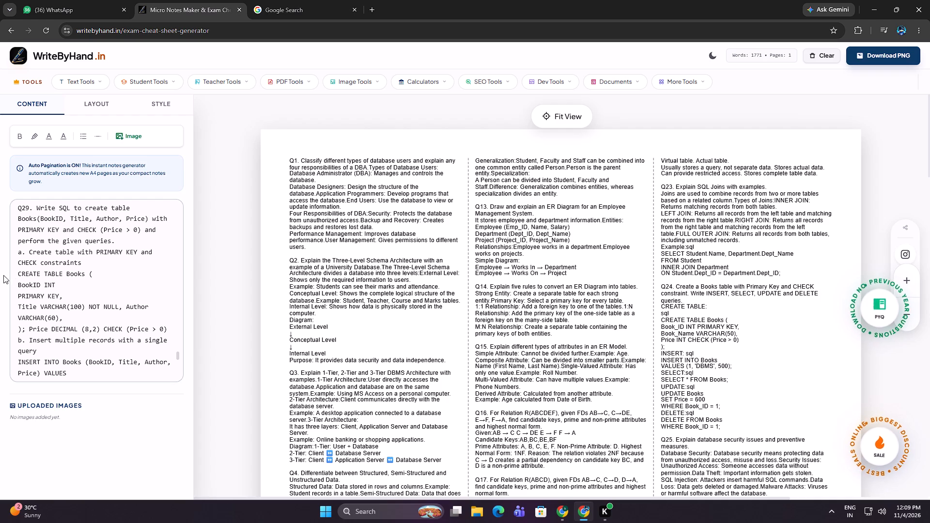
left_click(18, 254)
key("BackSpace")
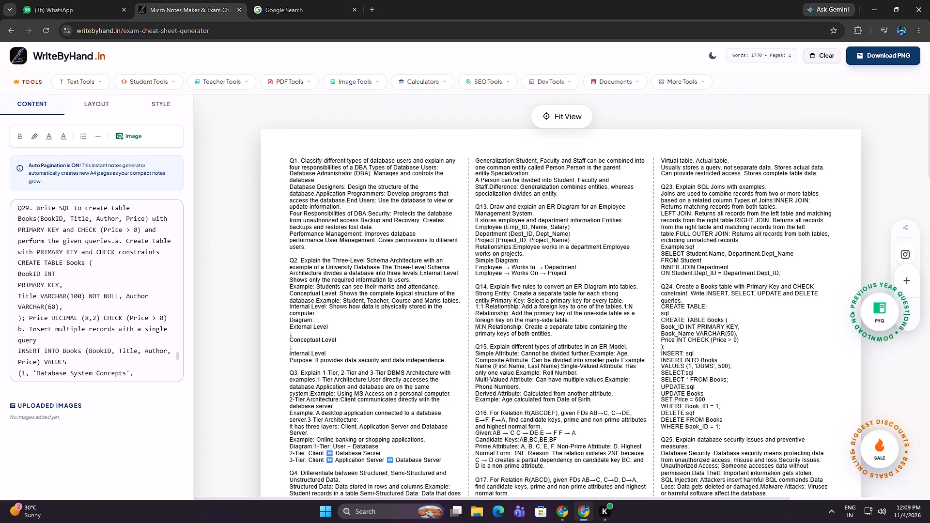
key("space")
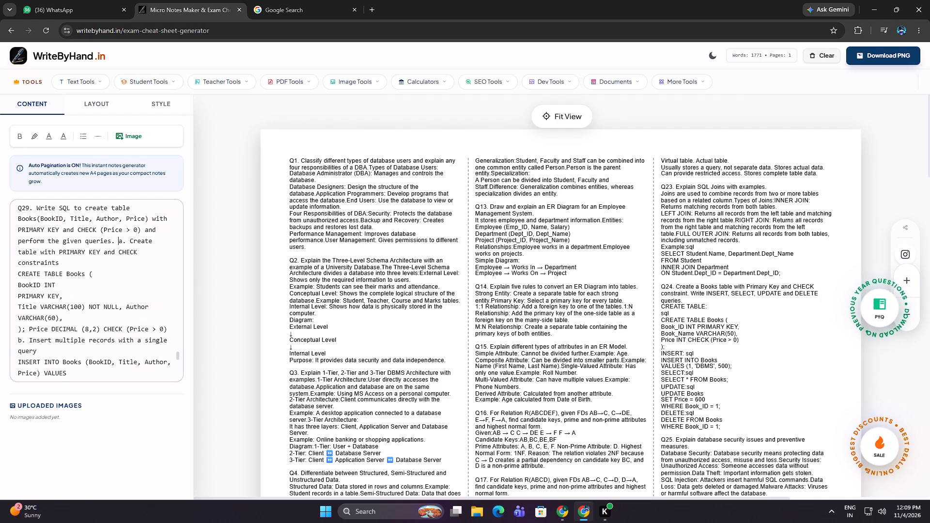
In Q29 part b, join the INSERT INTO statement and the complete first record to the heading's line, separated by spaces.
scroll(31, 279, "down", 1)
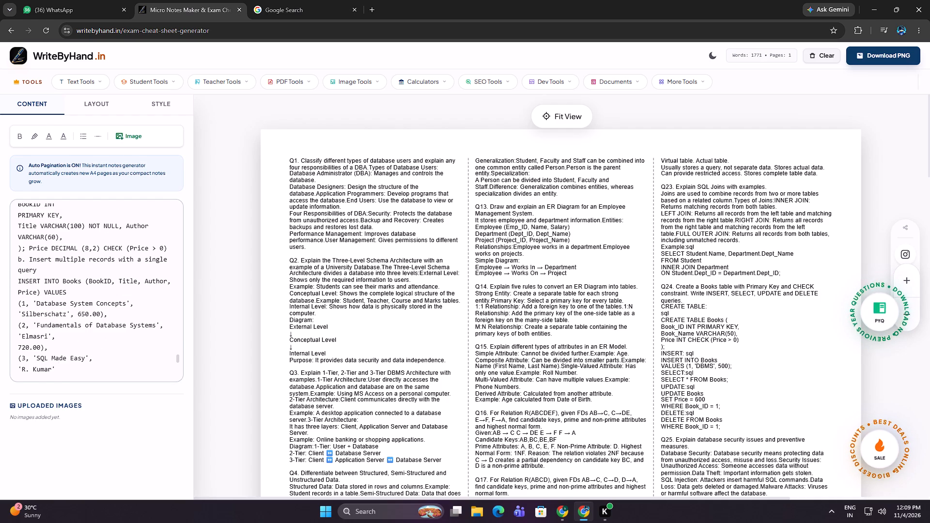
scroll(927, 352, "down", 5)
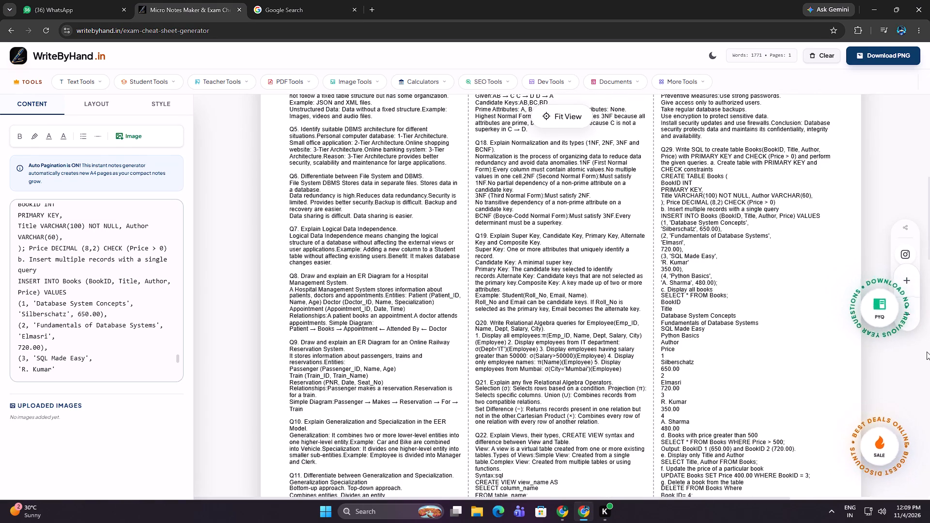
scroll(927, 352, "down", 2)
scroll(927, 352, "up", 2)
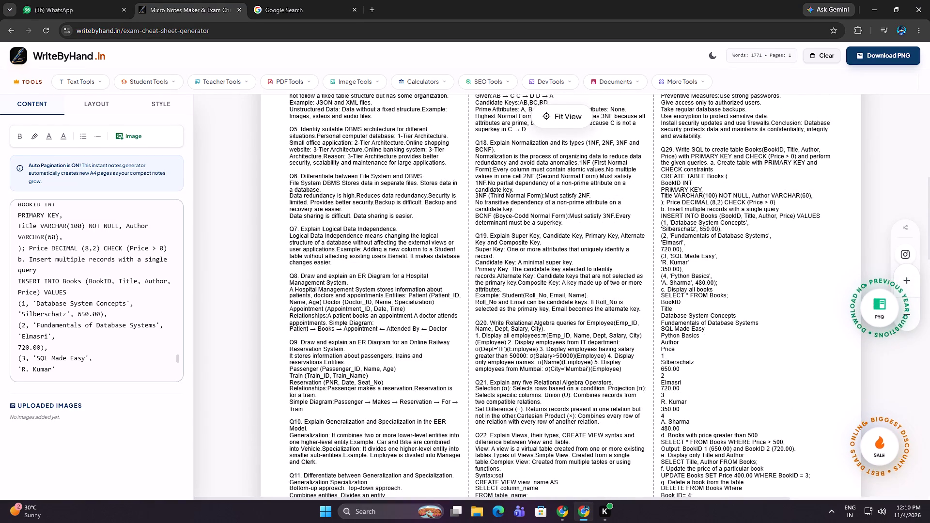
left_click(17, 283)
key("BackSpace")
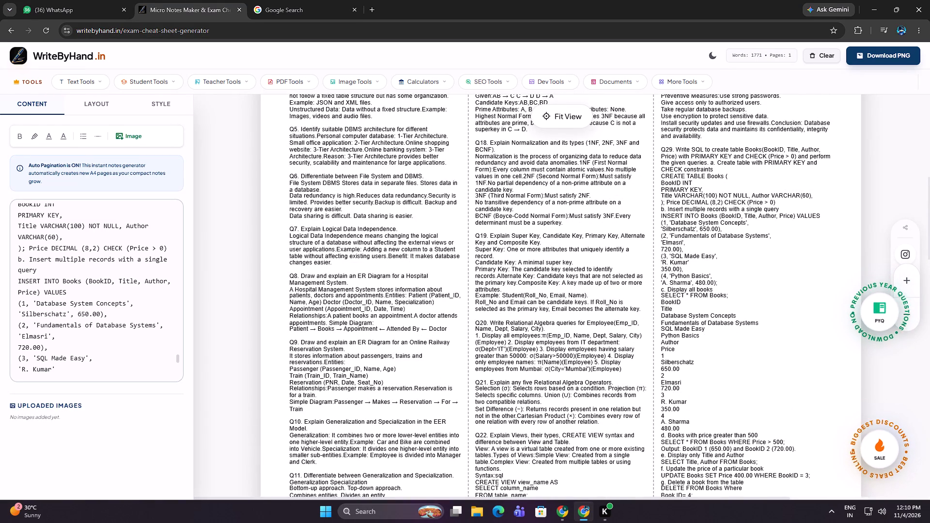
key("space")
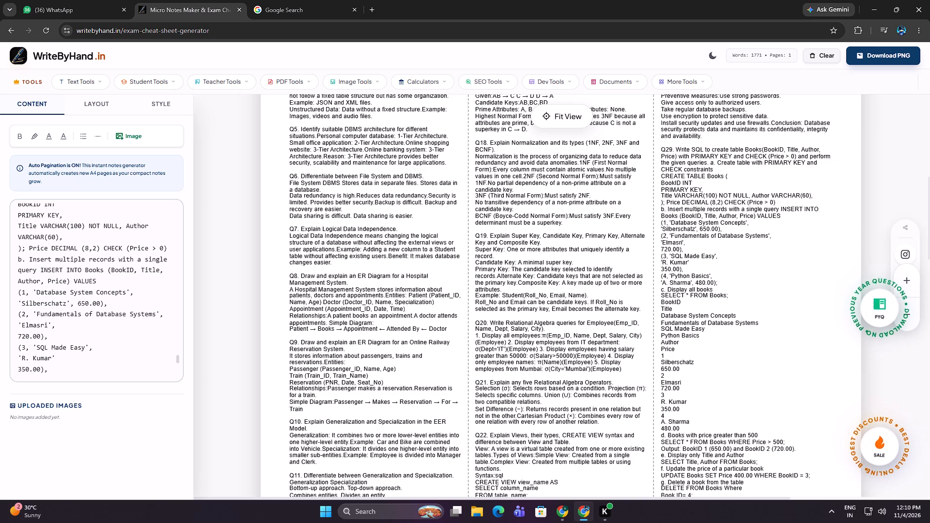
left_click(16, 295)
key("BackSpace")
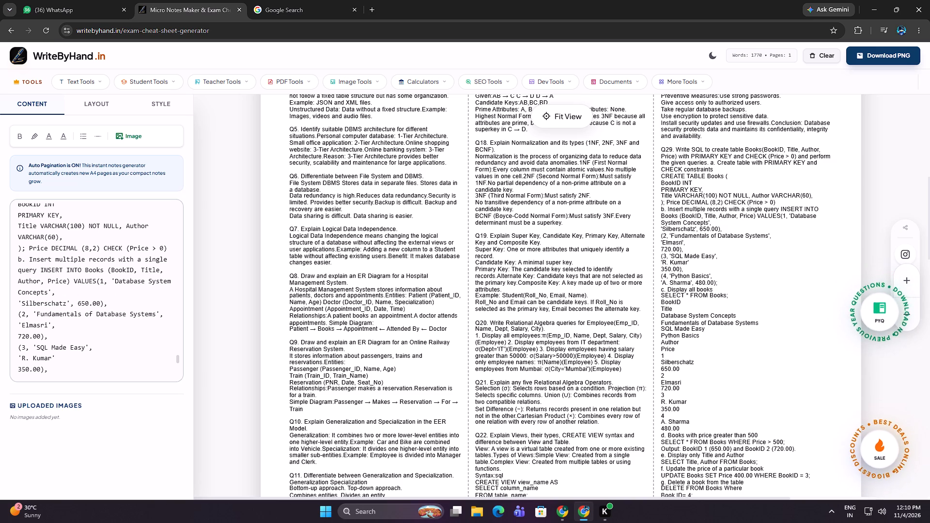
key("space")
left_click(15, 304)
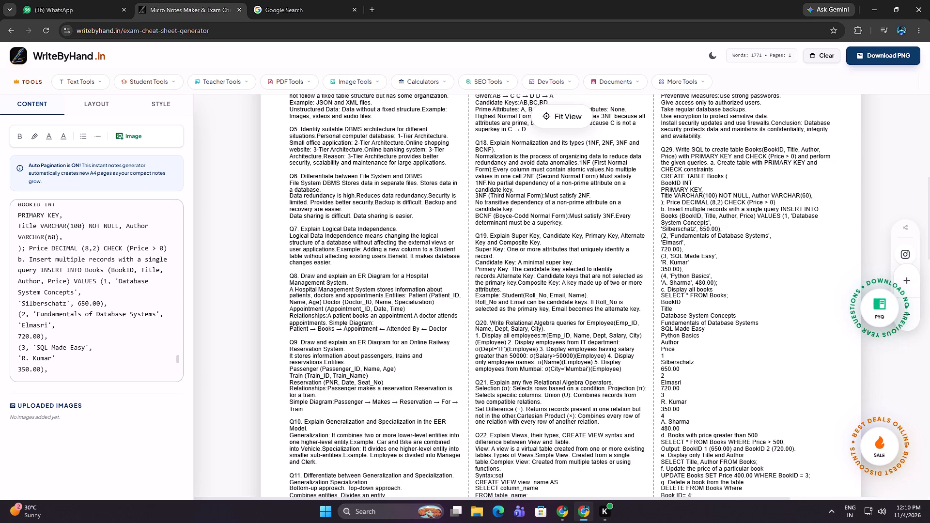
key("BackSpace")
key("space")
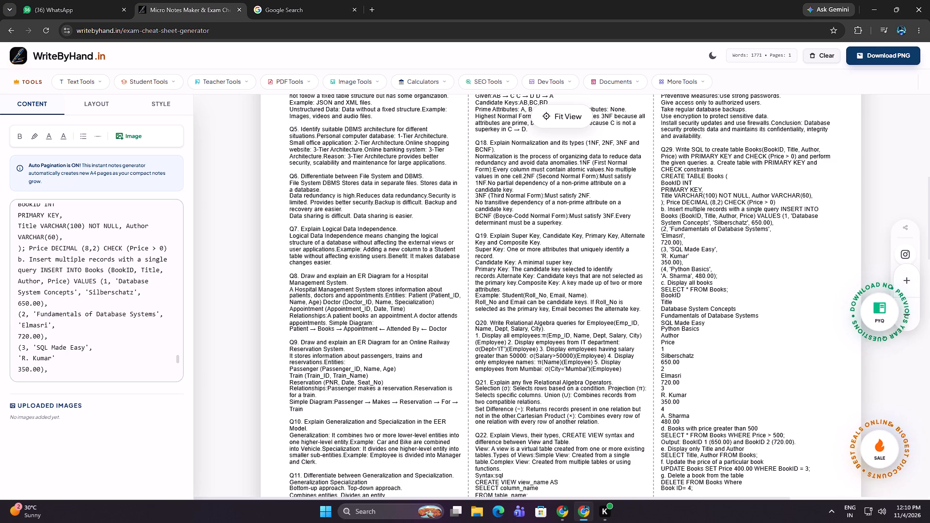
Join the second record, "Fundamentals of Database Systems", with its author and price, to the first record in Q29 part b, separated by spaces.
left_click(16, 312)
key("BackSpace")
key("space")
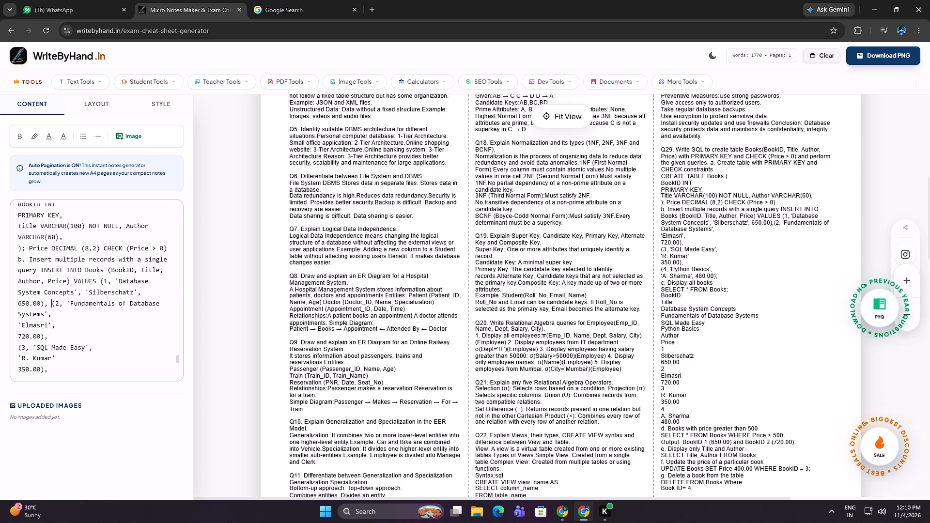
left_click(15, 327)
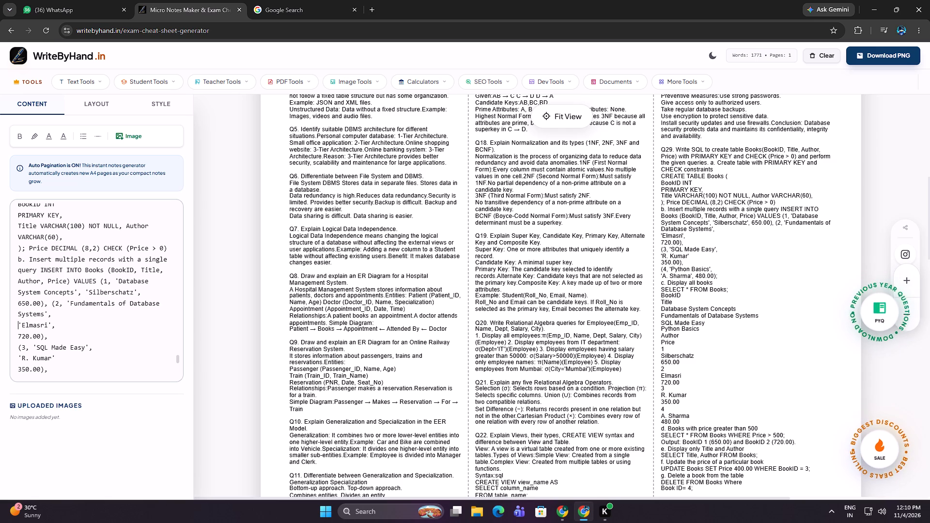
key("BackSpace")
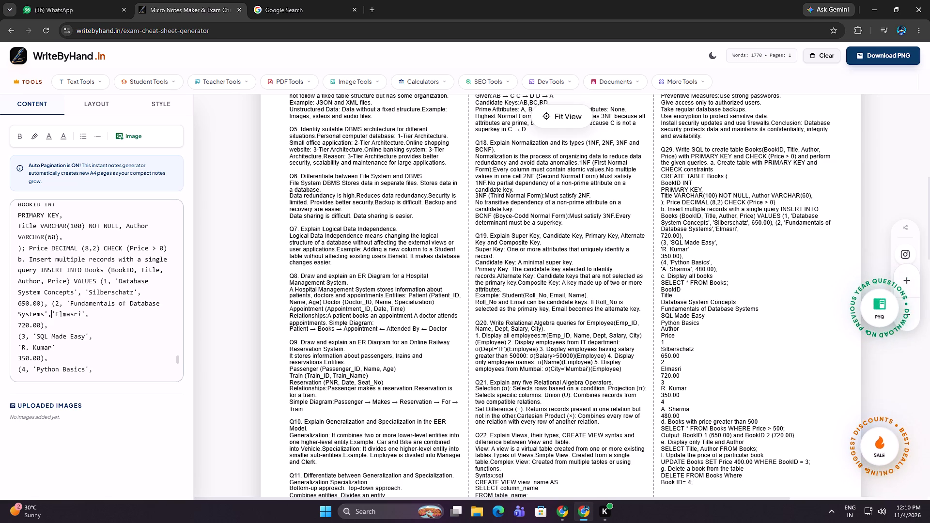
key("space")
left_click(16, 319)
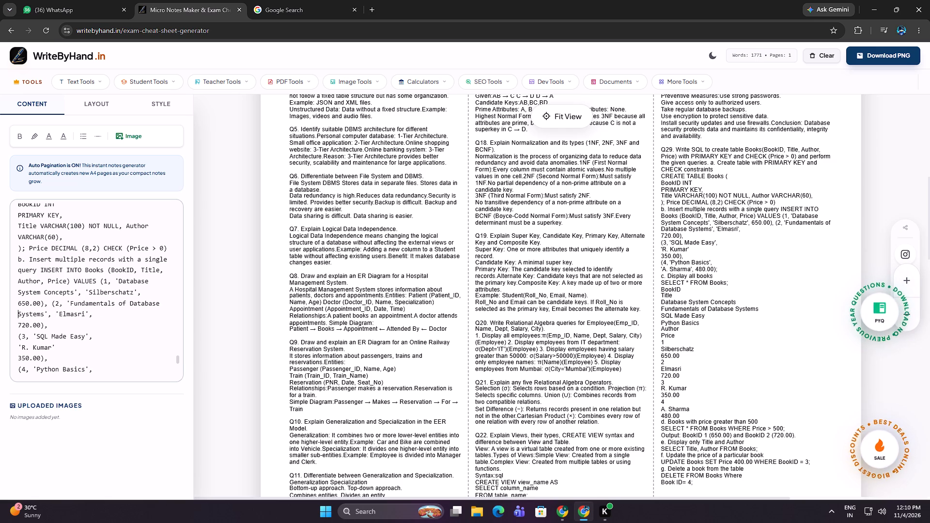
left_click(18, 330)
key("BackSpace")
key("space")
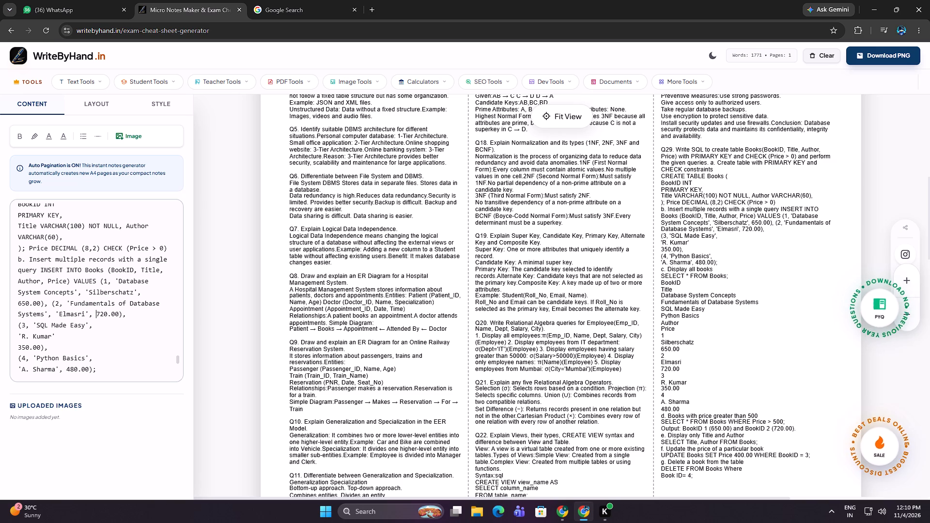
Join the "SQL Made Easy" record to the second record with a space, and attach its author and price directly, without spaces.
left_click(15, 325)
key("BackSpace")
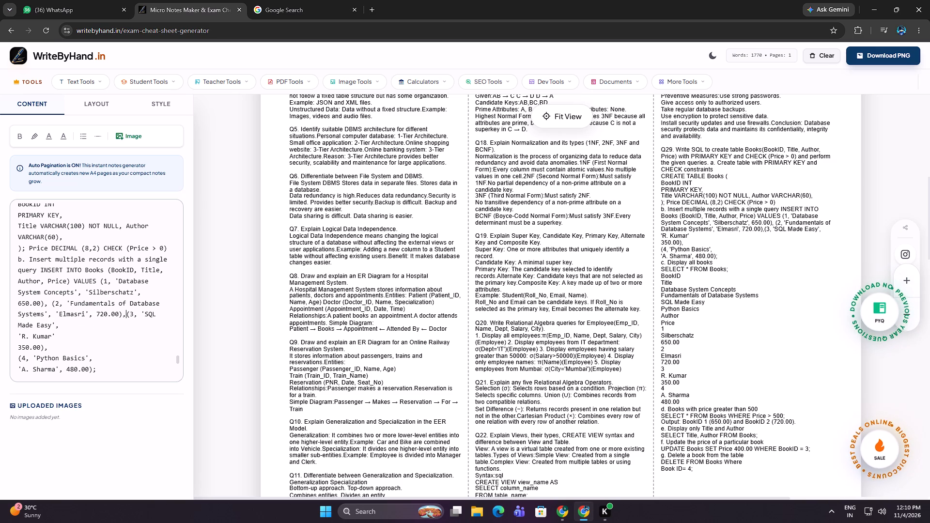
key("space")
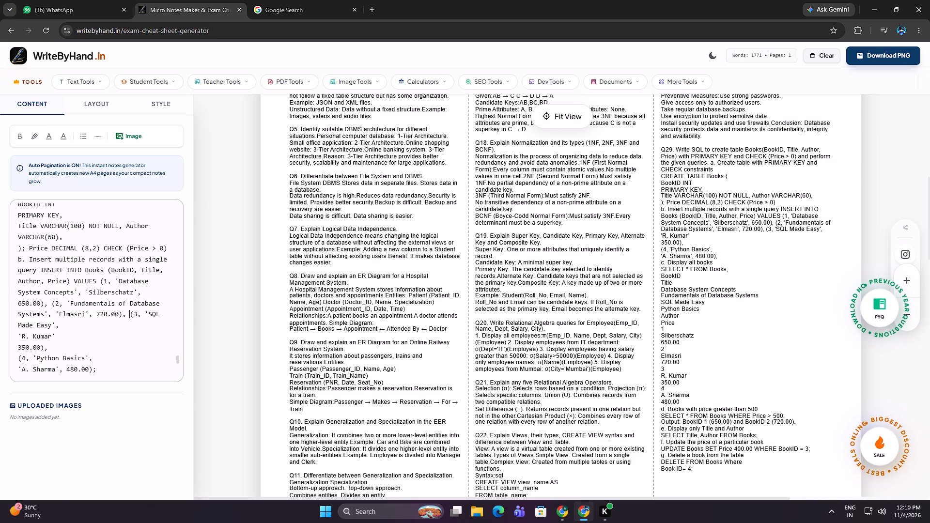
left_click(18, 334)
key("BackSpace")
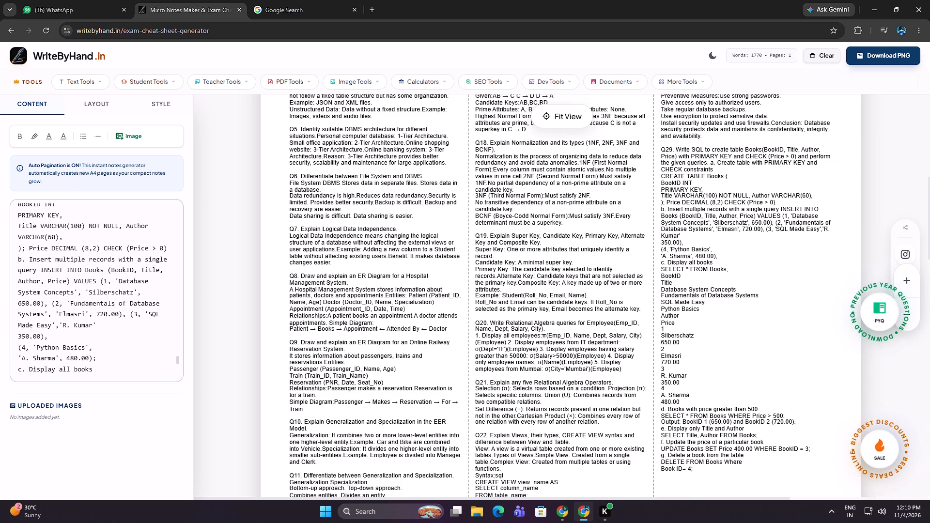
left_click(17, 331)
left_click(18, 336)
key("BackSpace")
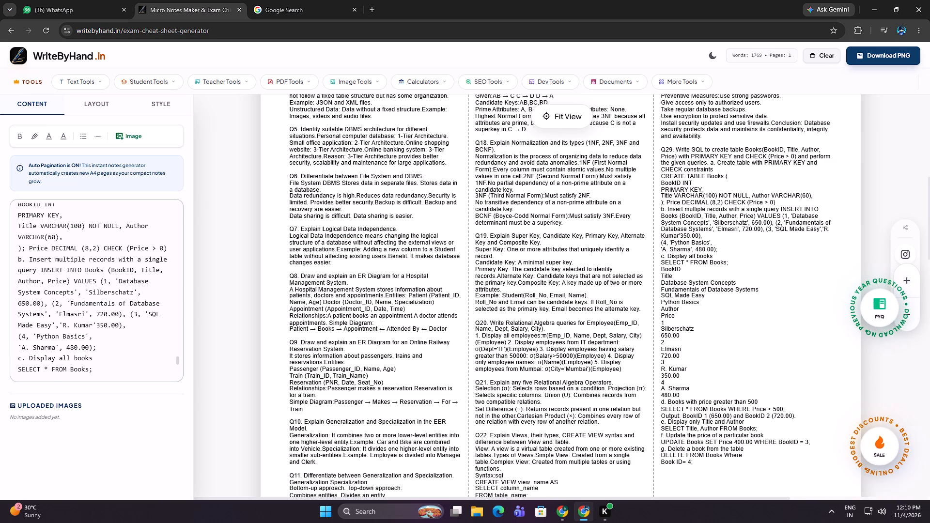
Join the "Python Basics" record and its author and price directly to the third record in Q29 part b, without spaces.
left_click(16, 334)
key("BackSpace")
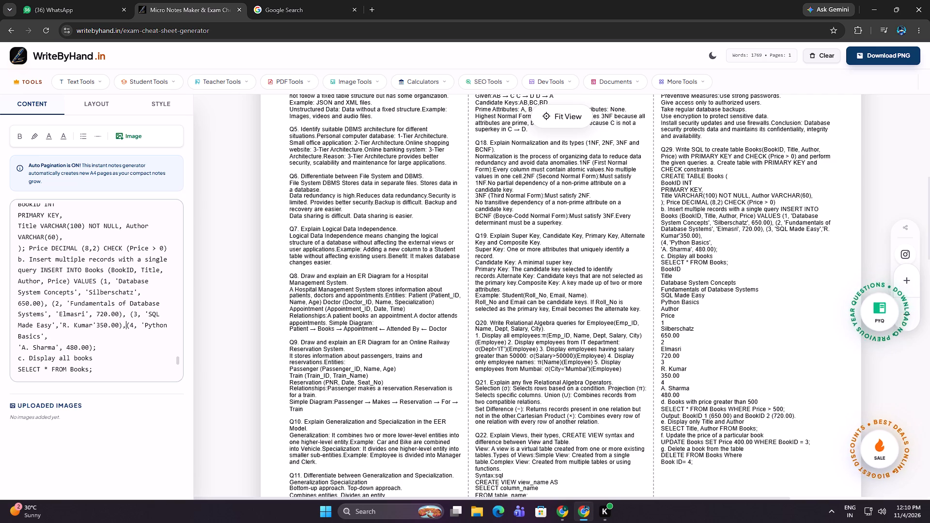
left_click(15, 346)
key("BackSpace")
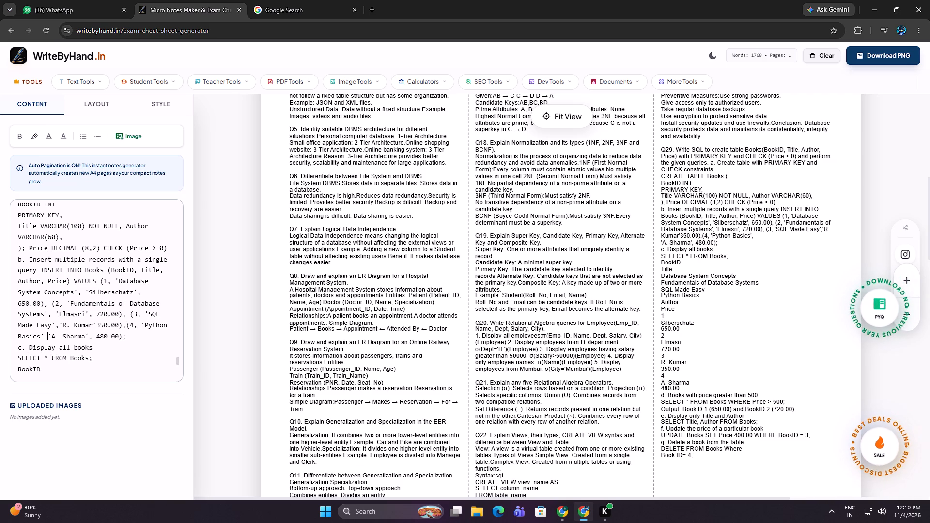
Join "c. Display all books" to the end of part b with a space, and attach its SELECT statement directly to the heading.
left_click(15, 345)
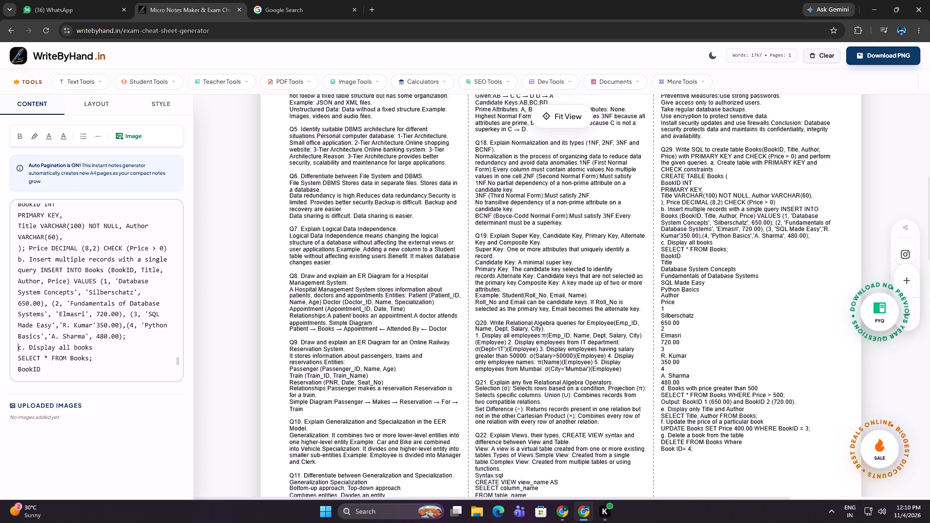
key("BackSpace")
key("space")
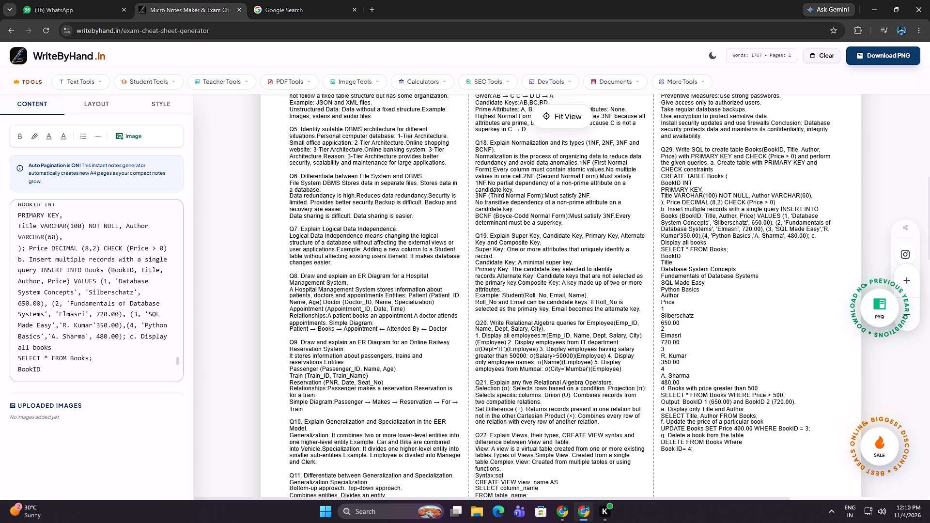
left_click(18, 363)
key("BackSpace")
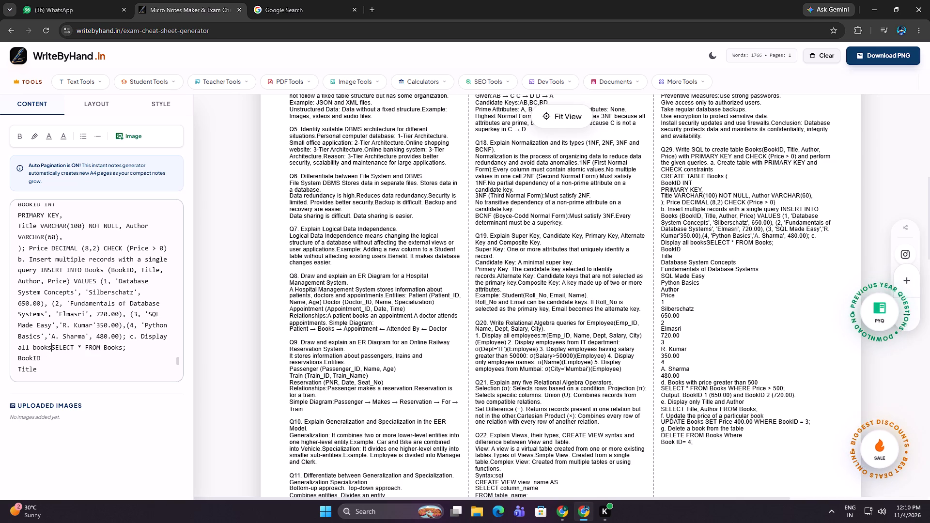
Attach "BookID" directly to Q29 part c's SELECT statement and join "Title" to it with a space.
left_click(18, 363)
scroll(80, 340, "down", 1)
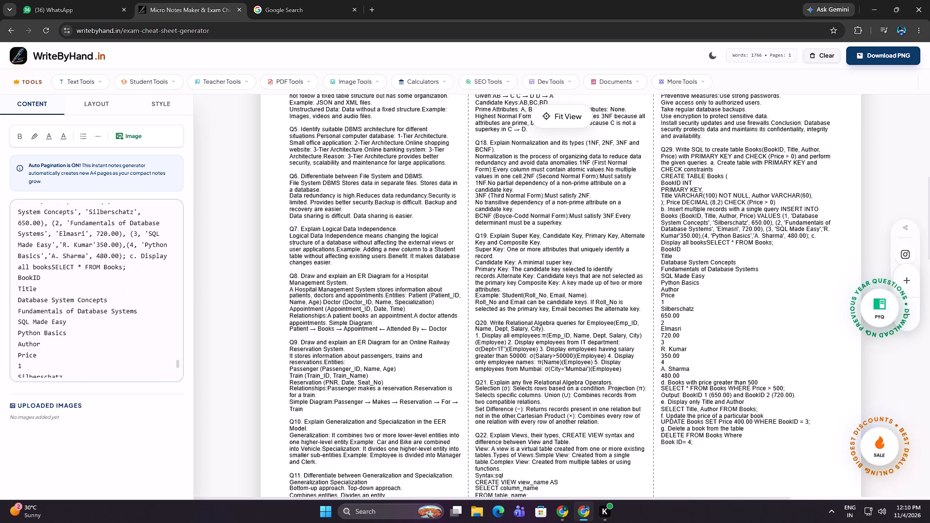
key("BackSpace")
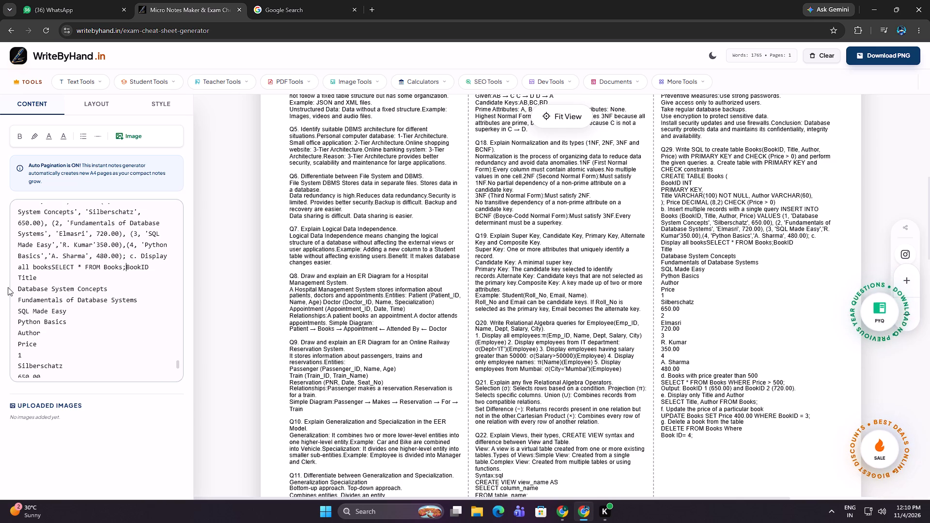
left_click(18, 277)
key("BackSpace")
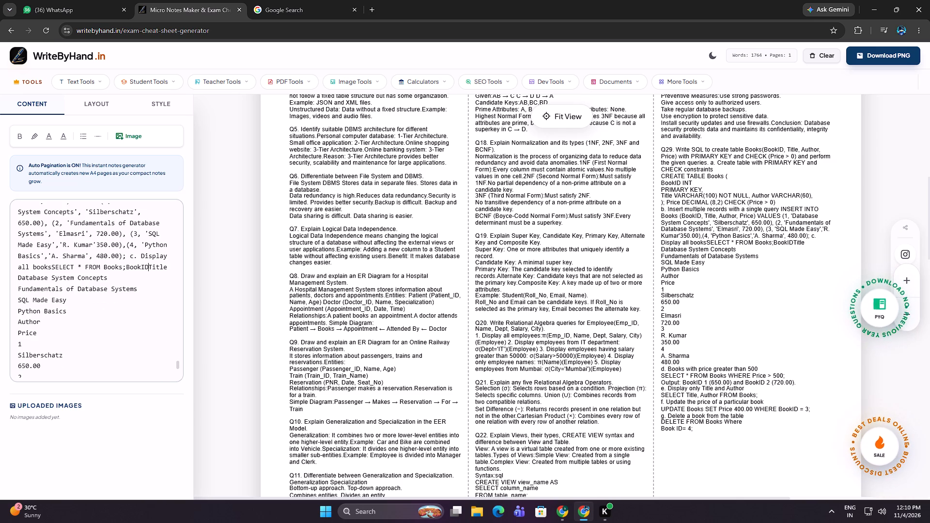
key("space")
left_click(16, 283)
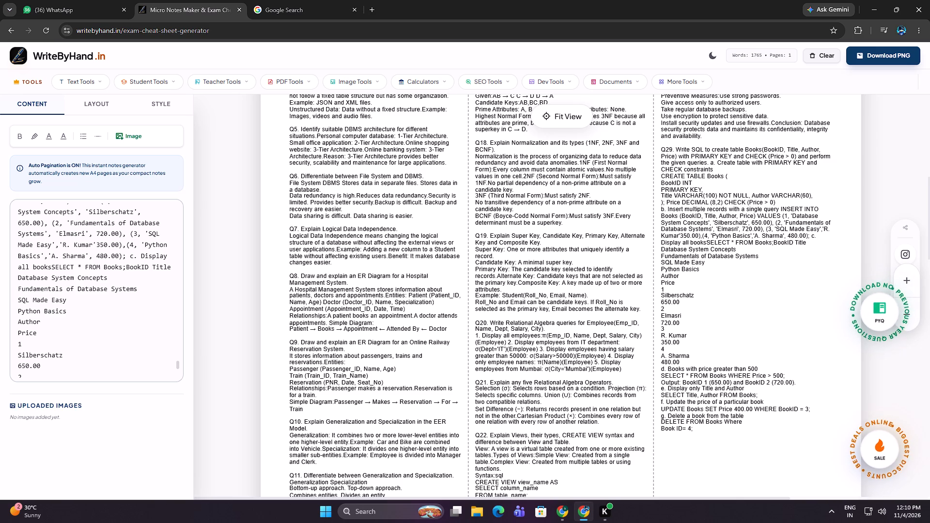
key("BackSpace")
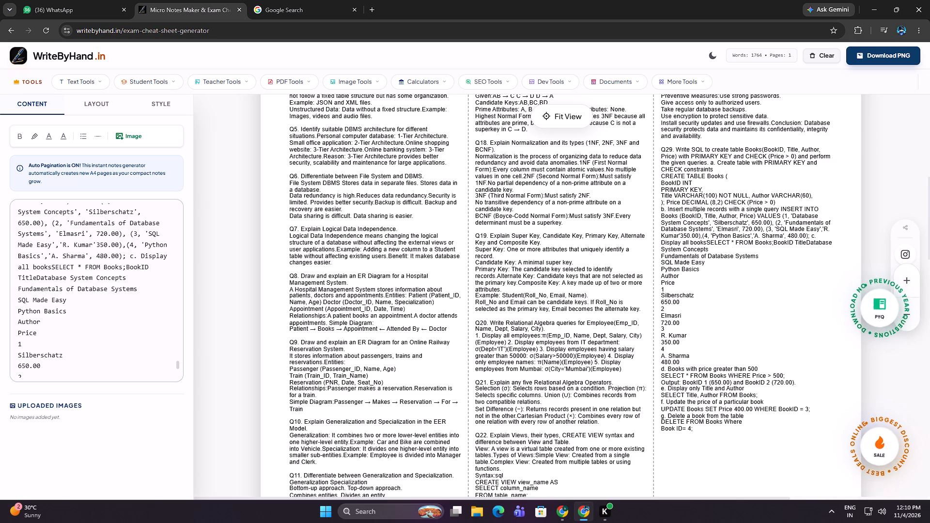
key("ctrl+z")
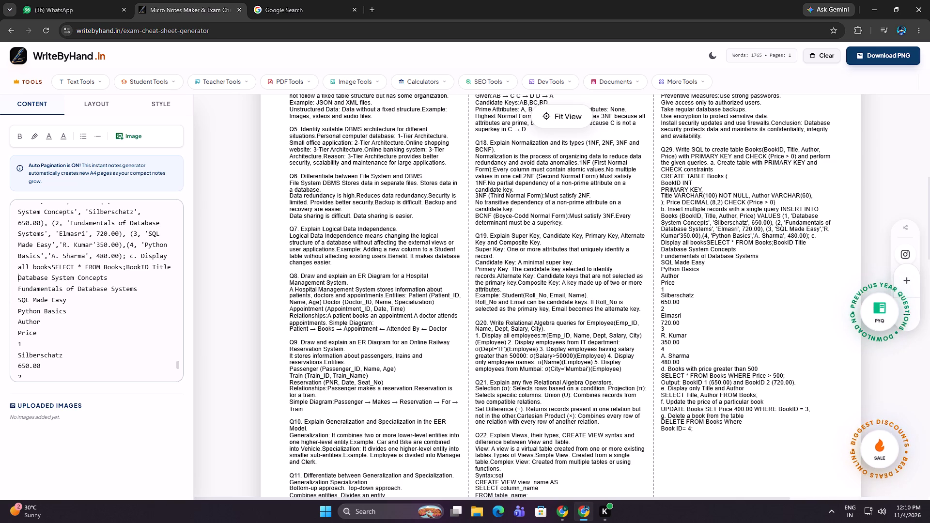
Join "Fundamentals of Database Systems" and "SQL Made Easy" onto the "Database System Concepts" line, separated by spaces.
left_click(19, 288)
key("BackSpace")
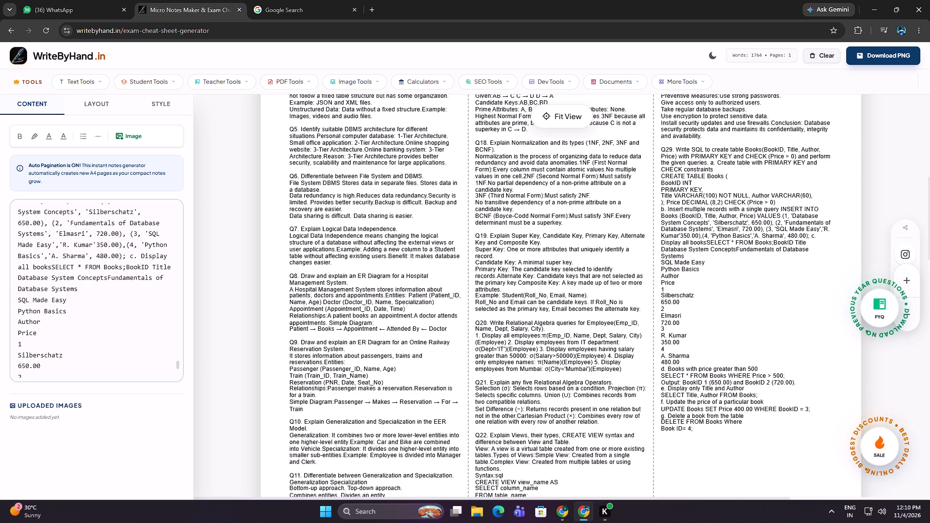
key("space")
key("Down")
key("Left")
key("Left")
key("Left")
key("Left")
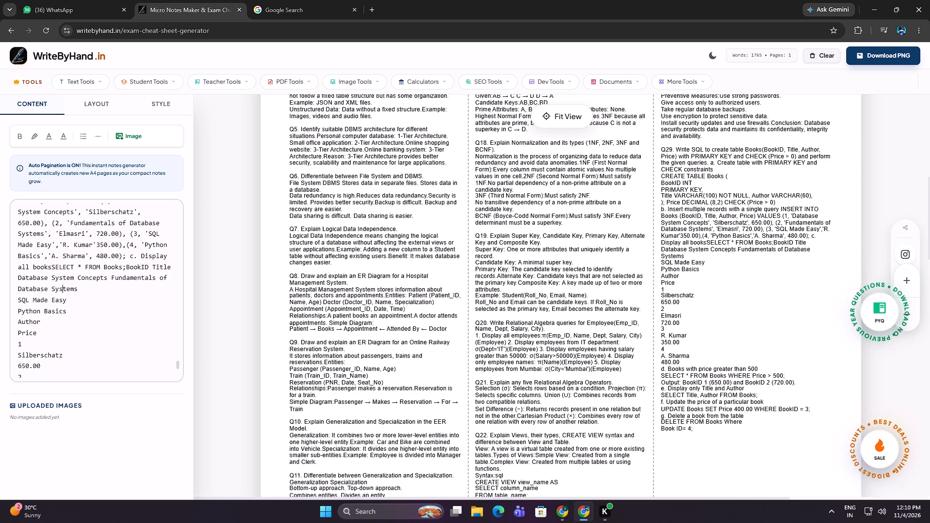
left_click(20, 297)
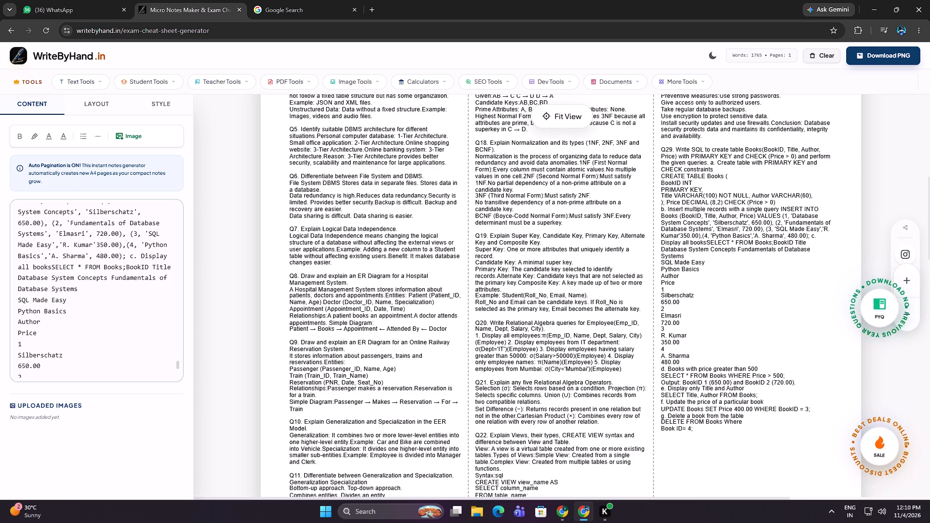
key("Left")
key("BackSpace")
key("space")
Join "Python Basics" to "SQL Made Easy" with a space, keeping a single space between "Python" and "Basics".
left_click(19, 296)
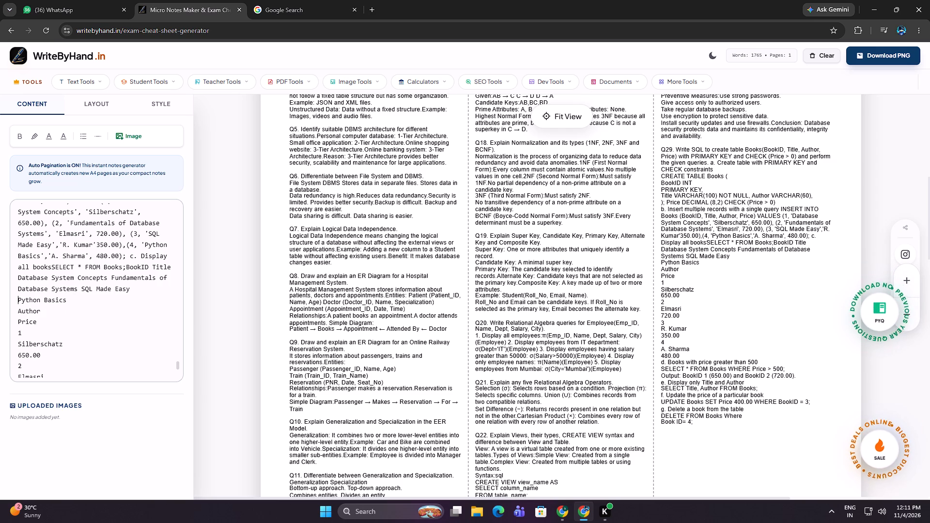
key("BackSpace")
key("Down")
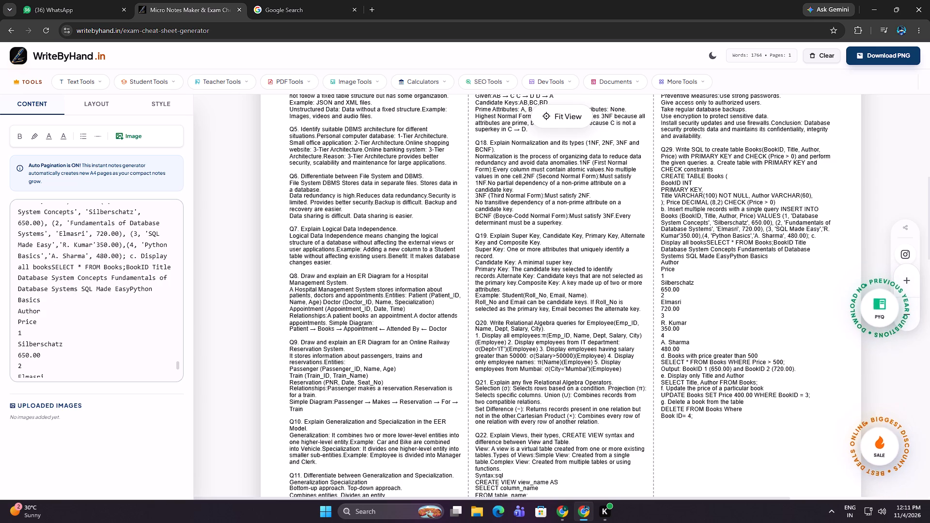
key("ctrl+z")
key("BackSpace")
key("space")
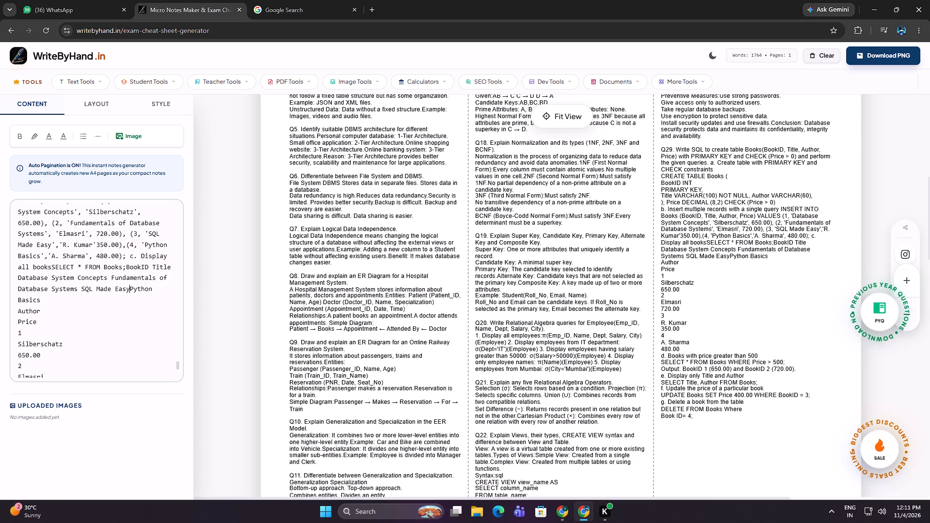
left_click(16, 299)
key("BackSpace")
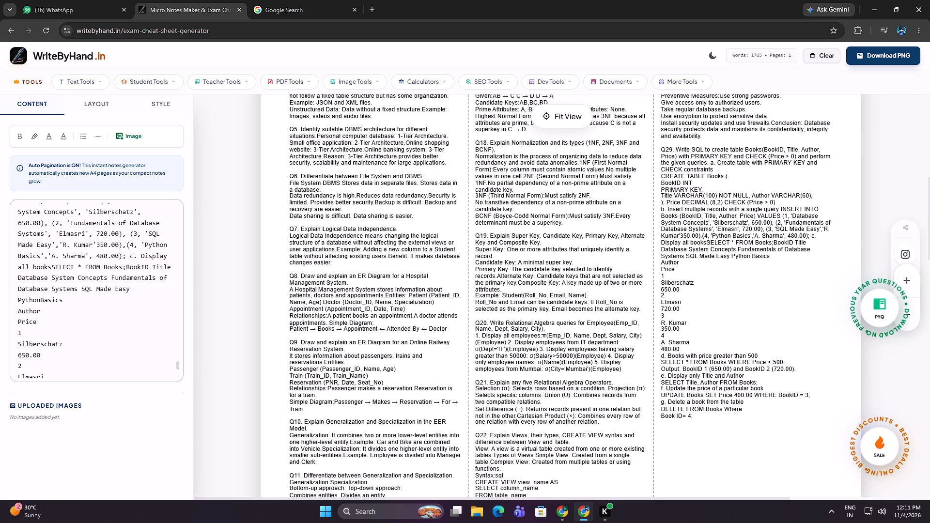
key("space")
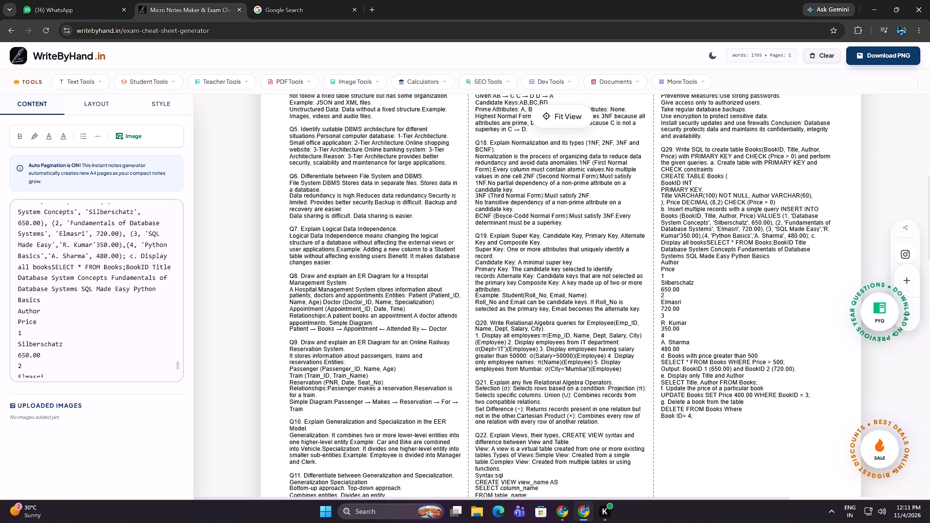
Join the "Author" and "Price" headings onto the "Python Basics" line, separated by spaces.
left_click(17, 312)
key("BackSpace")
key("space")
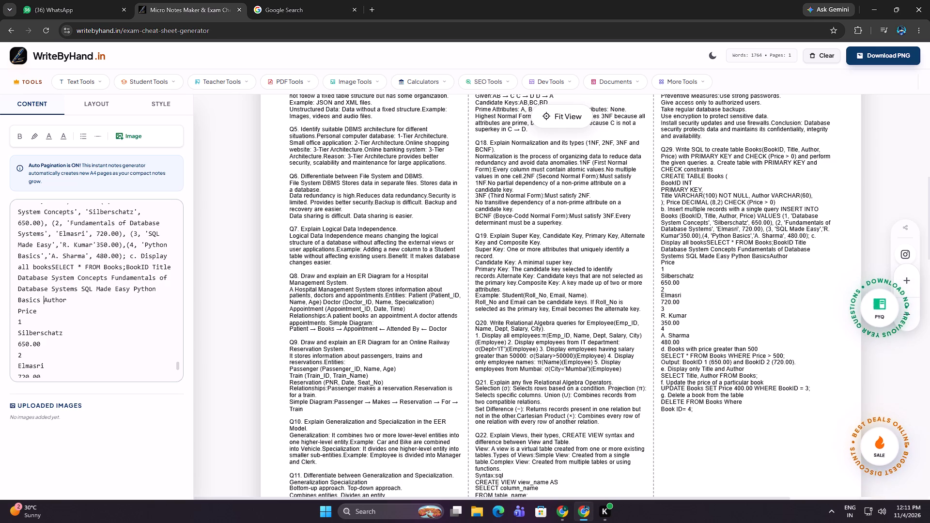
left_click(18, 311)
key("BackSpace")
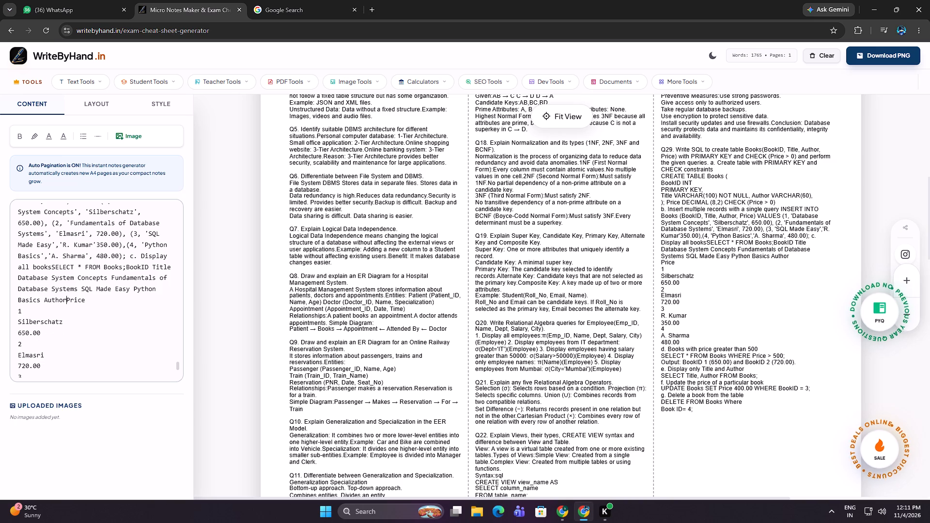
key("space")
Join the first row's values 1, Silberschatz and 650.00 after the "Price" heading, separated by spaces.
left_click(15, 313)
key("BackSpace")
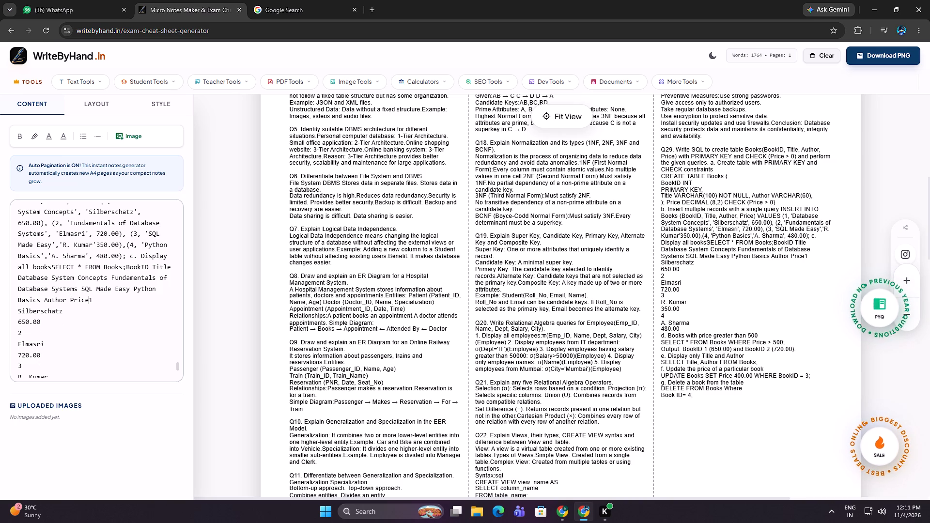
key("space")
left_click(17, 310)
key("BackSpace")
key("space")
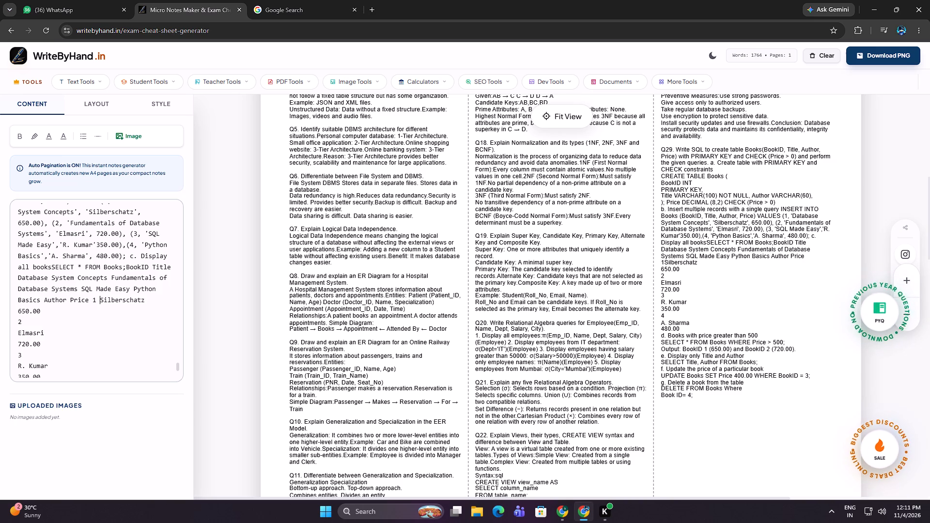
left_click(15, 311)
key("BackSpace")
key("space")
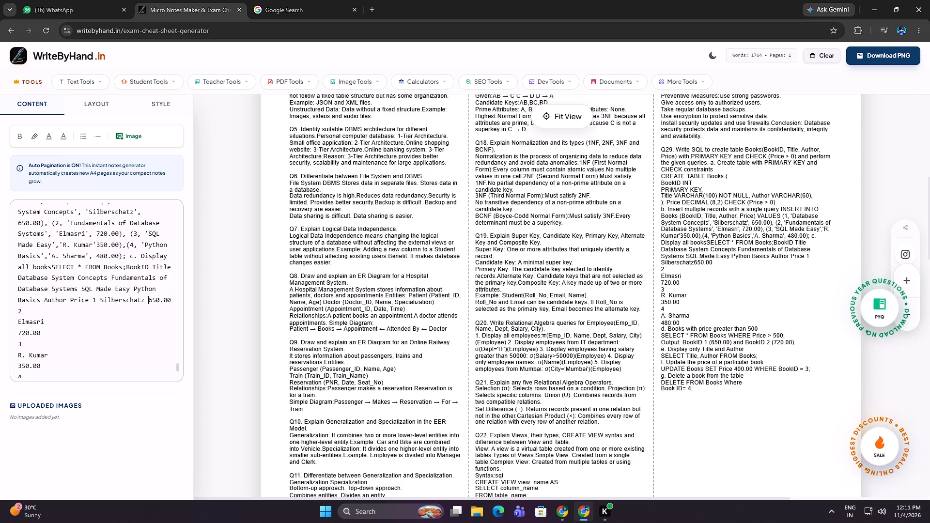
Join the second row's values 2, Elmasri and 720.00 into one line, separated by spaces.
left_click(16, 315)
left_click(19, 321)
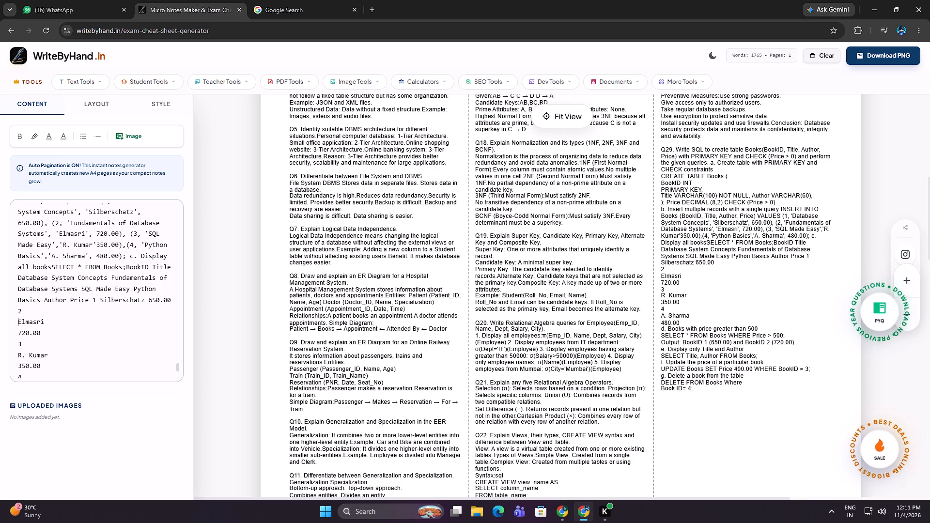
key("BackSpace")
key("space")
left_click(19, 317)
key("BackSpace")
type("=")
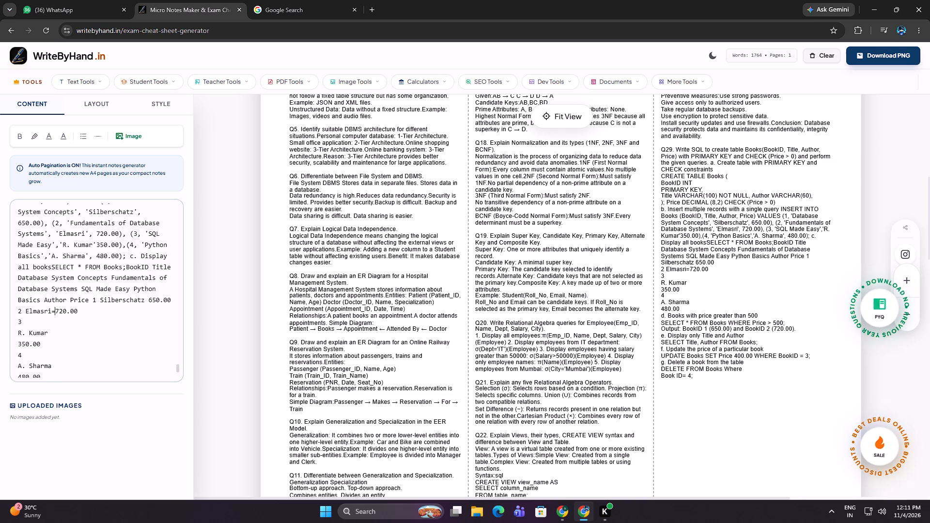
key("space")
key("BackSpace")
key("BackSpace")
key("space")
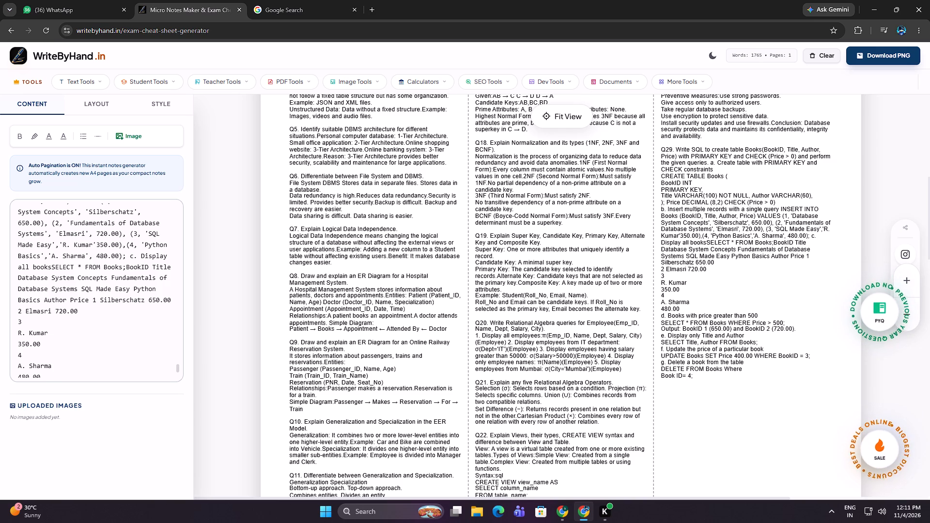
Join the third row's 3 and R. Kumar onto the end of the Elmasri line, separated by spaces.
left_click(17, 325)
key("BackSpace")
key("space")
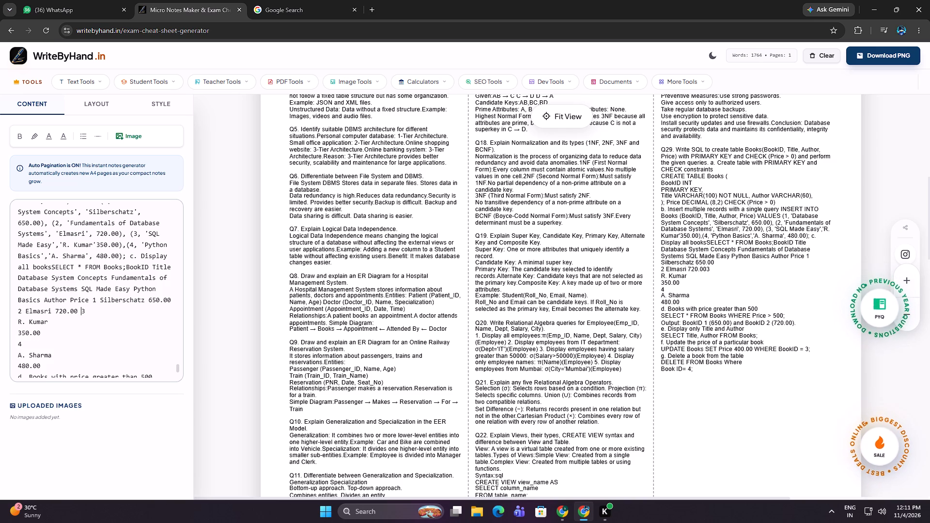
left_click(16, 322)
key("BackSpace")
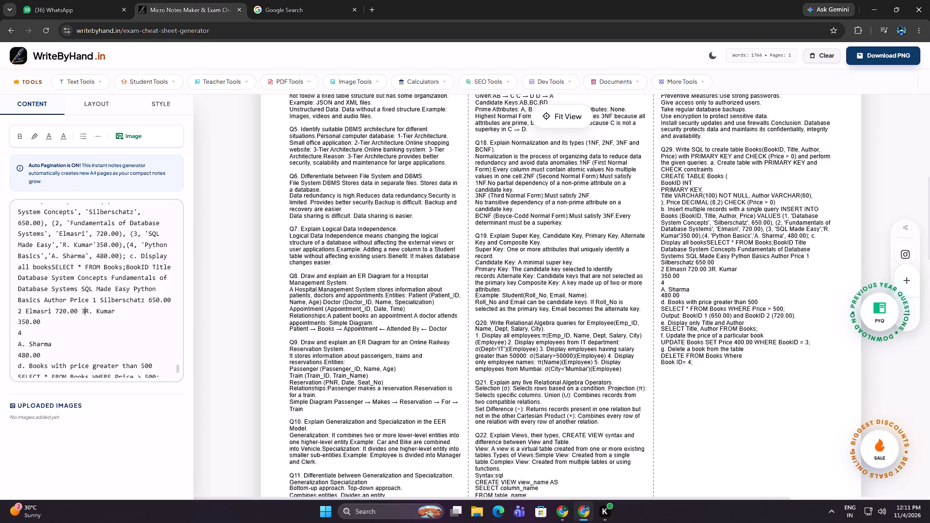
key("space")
Check Q29 against its source image, and delete the entire Q29 Books SQL question and answer from the notes.
left_click(261, 0)
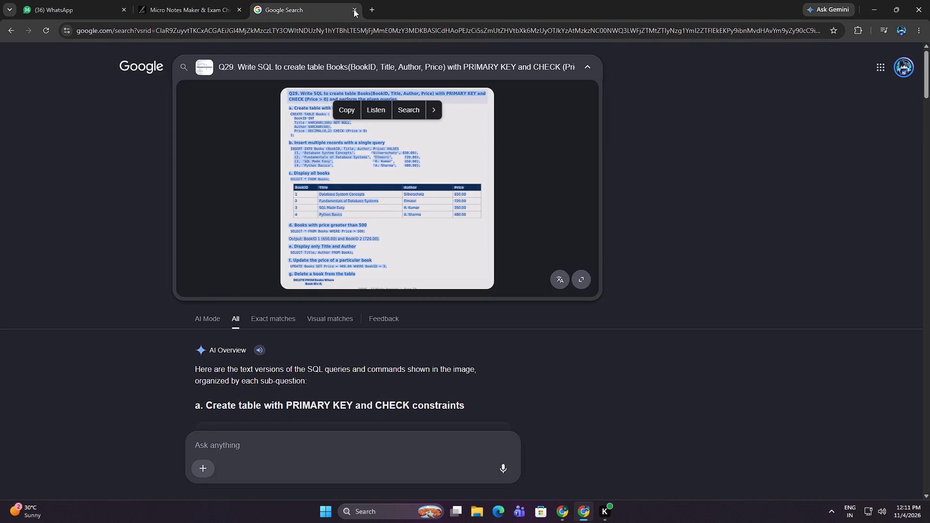
left_click(160, 0)
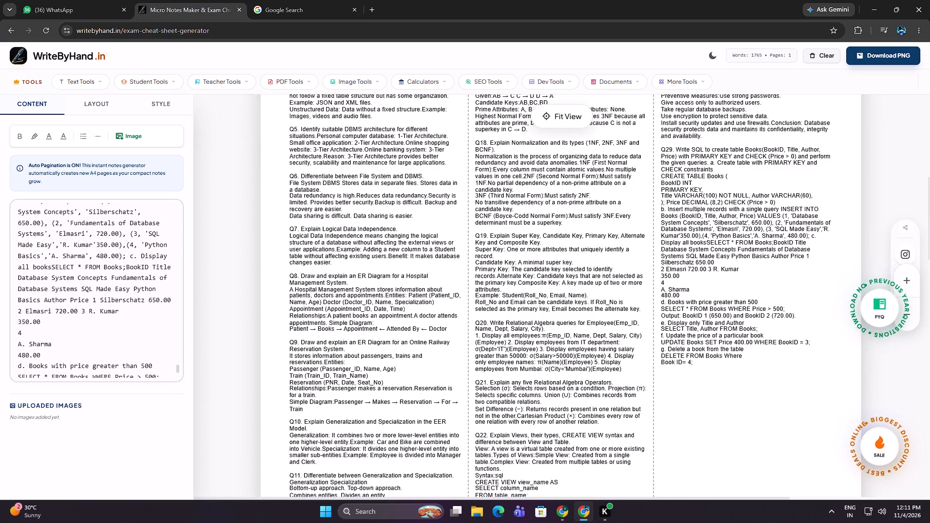
scroll(89, 292, "up", 5)
scroll(89, 292, "down", 2)
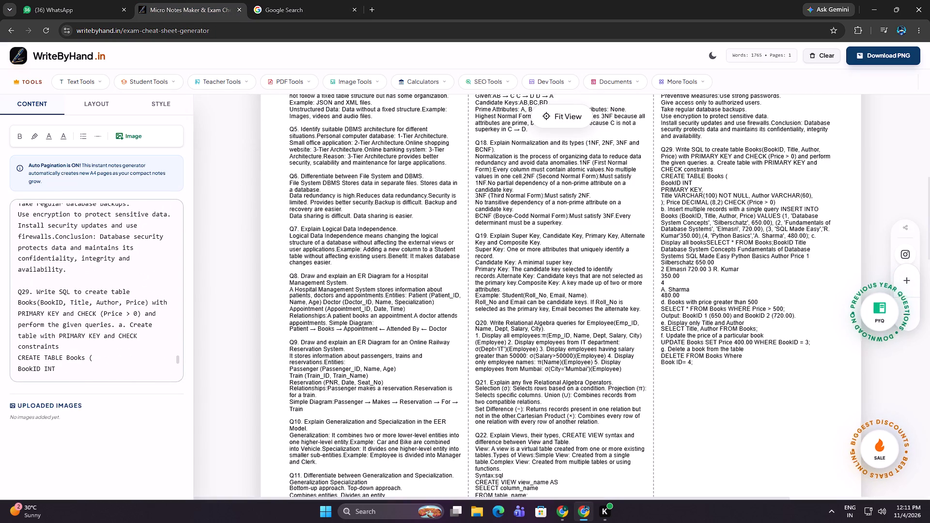
left_click(317, 0)
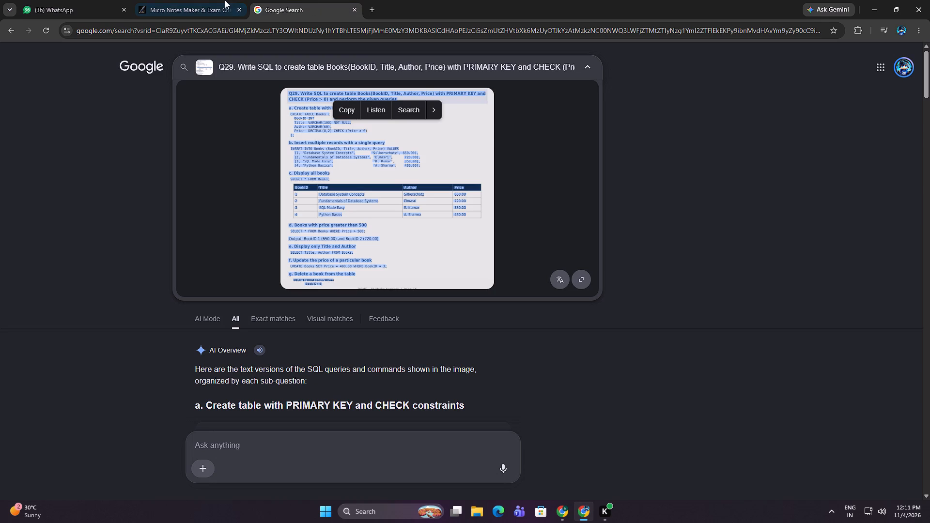
left_click(203, 0)
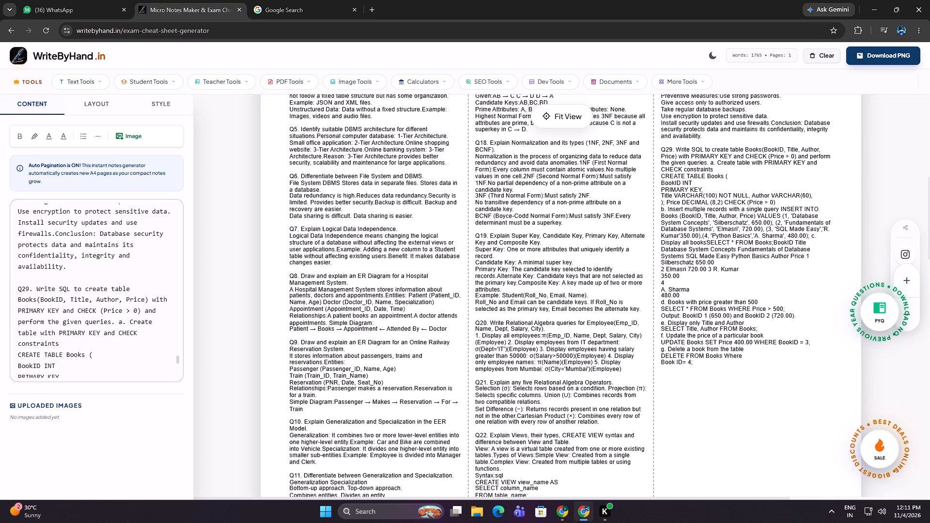
left_click_drag(18, 284, 175, 458)
key("BackSpace")
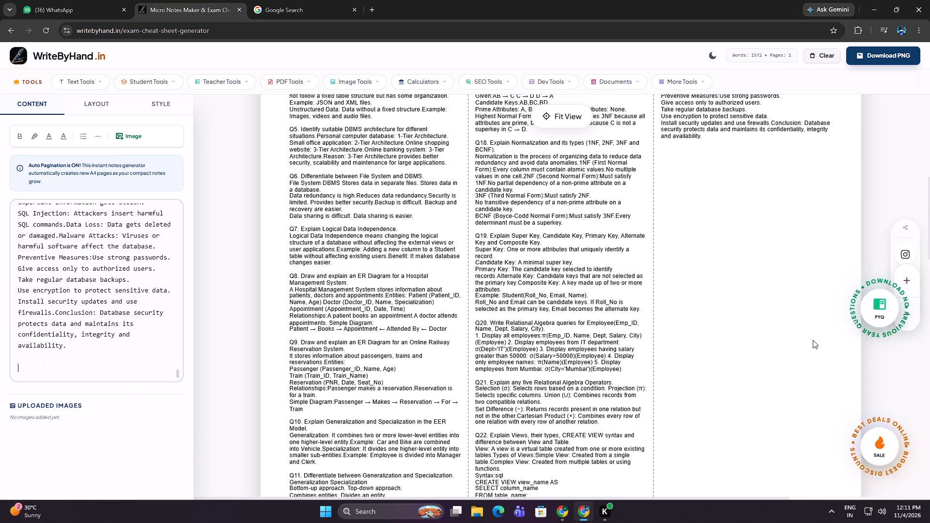
Set the cheat sheet's page layout to 2 columns.
left_click(909, 306)
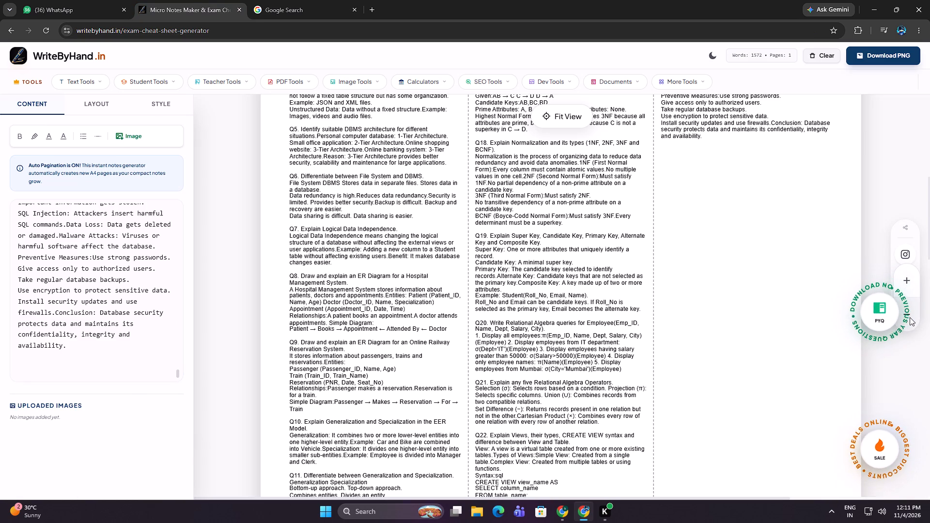
left_click(910, 317)
triple_click(915, 317)
left_click(915, 317)
scroll(708, 283, "up", 3)
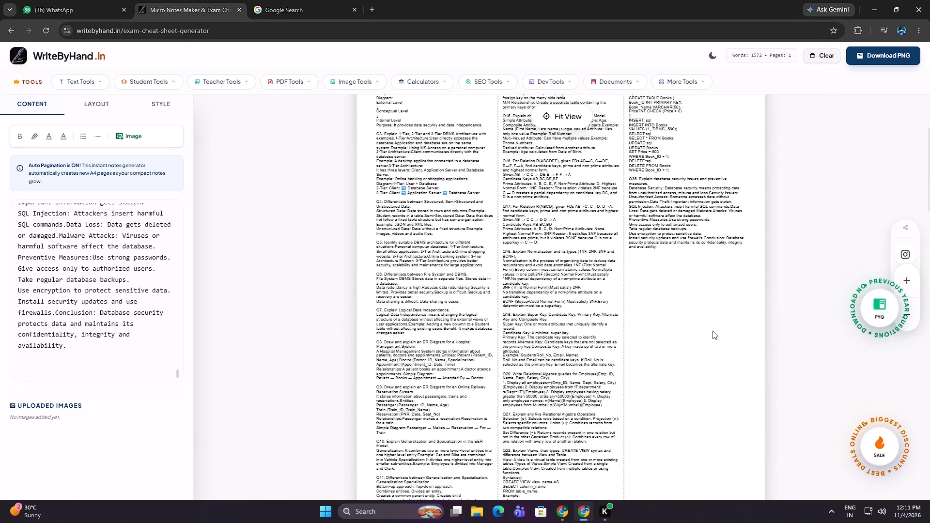
scroll(713, 331, "up", 2)
triple_click(912, 319)
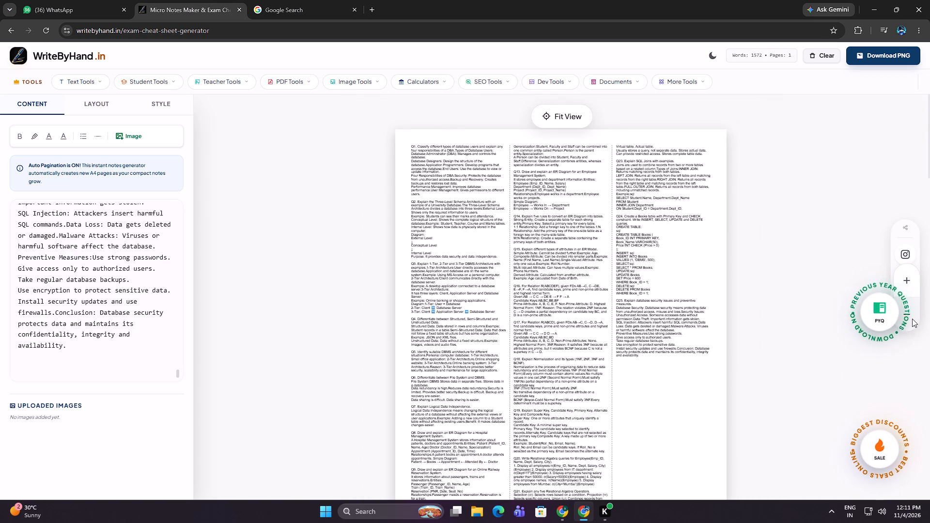
scroll(646, 393, "down", 1)
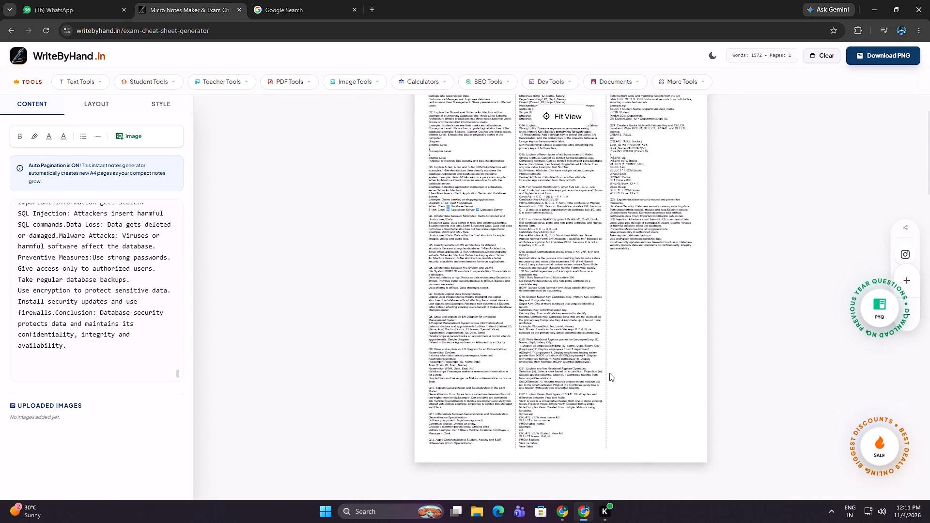
left_click(89, 101)
left_click(79, 154)
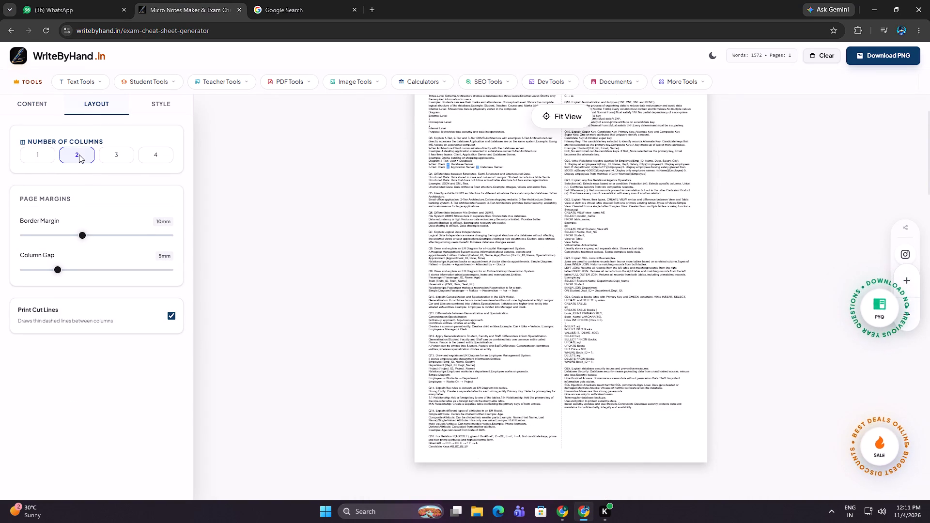
Compare the 4-, 3- and 2-column page layouts, and set the cheat sheet to 3 columns.
left_click(152, 157)
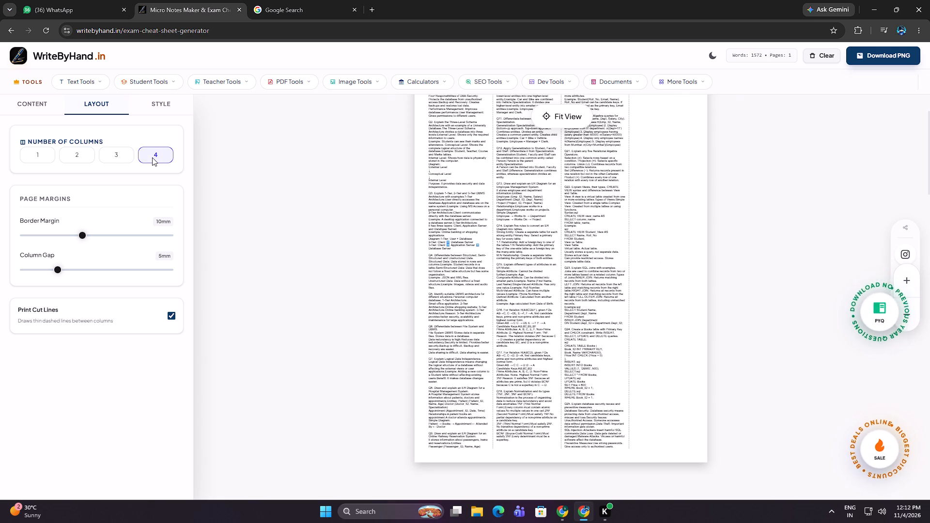
left_click(124, 160)
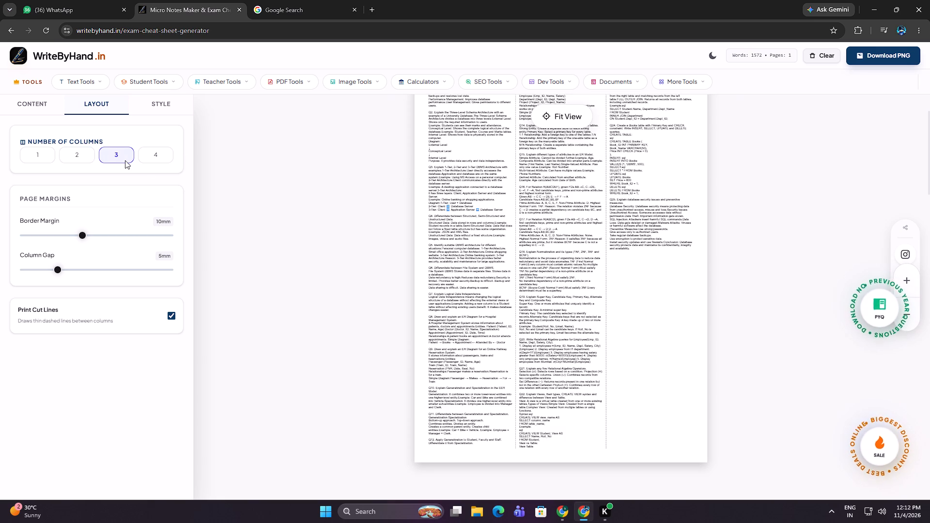
scroll(602, 249, "up", 2)
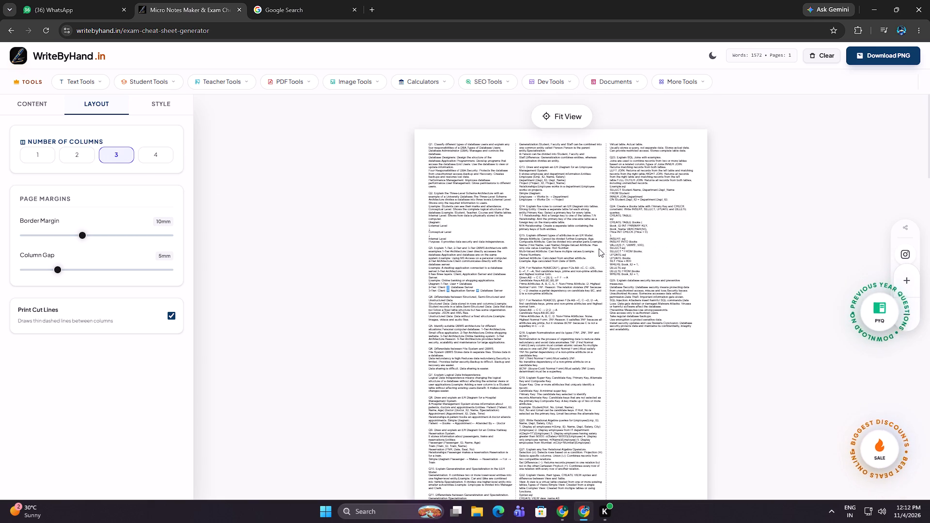
left_click(83, 158)
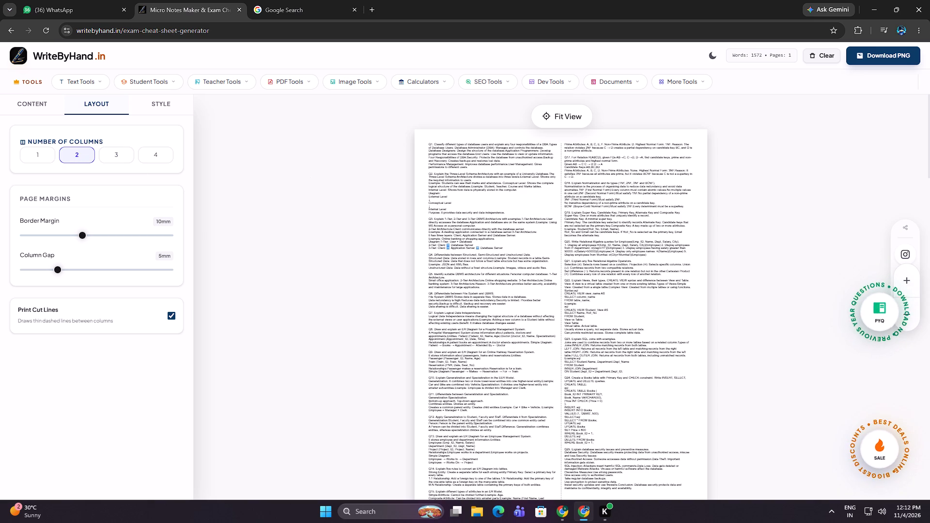
left_click(130, 157)
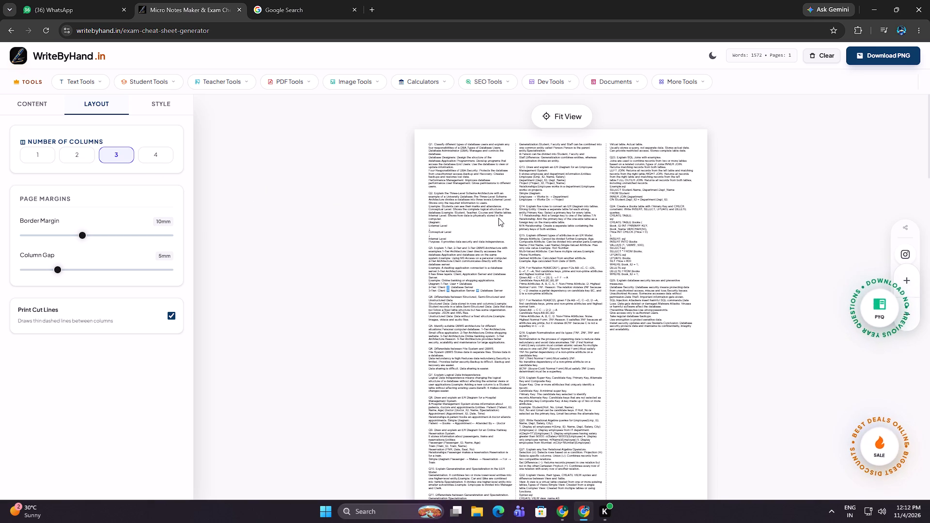
Enlarge the page preview to check the column breaks, and insert two blank lines before Q12 in the notes text.
scroll(498, 218, "down", 1)
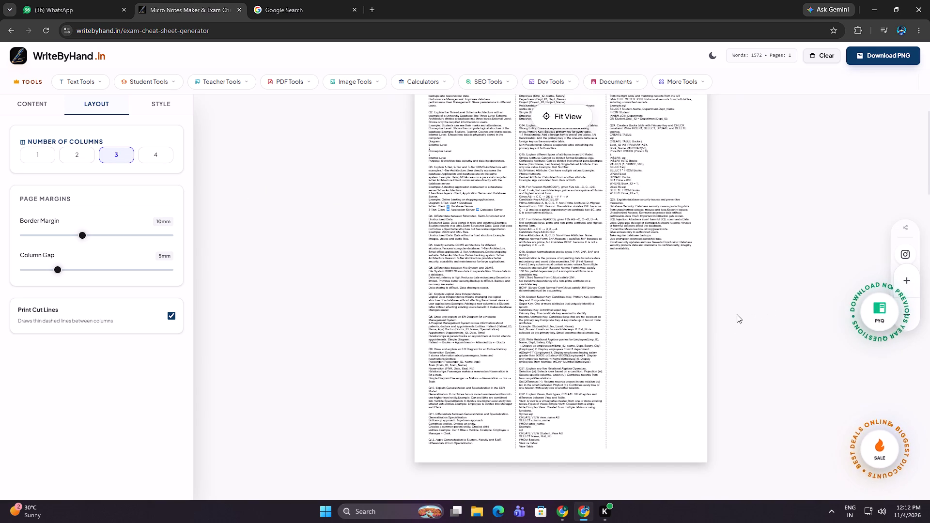
triple_click(910, 276)
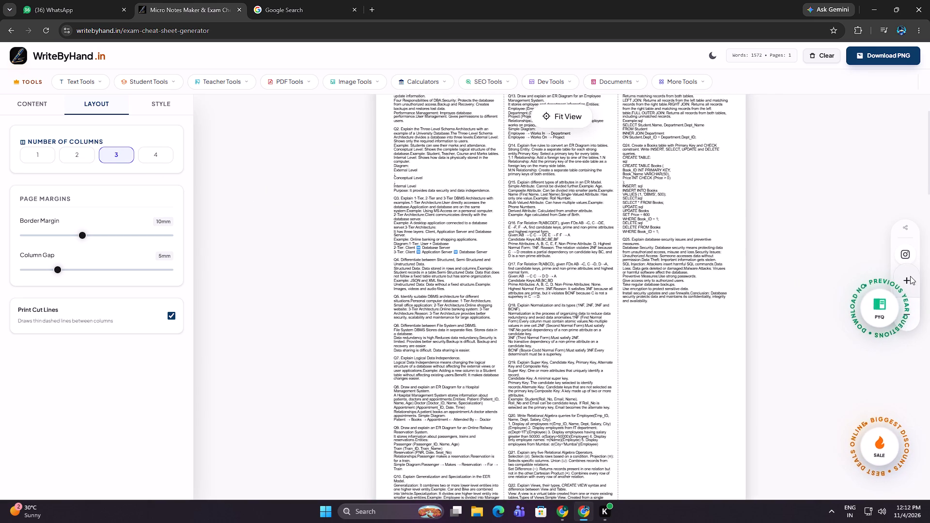
left_click(910, 276)
scroll(587, 307, "up", 2)
scroll(587, 307, "down", 3)
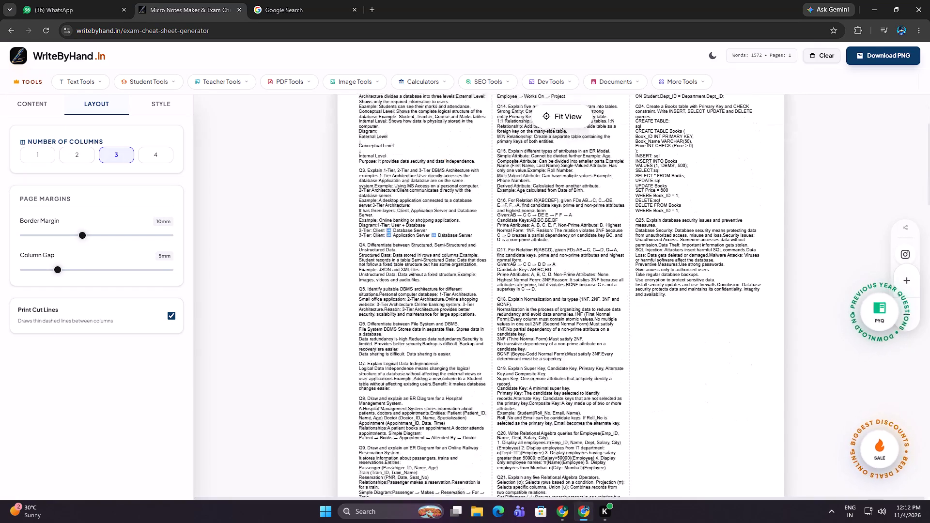
scroll(587, 307, "down", 3)
scroll(586, 307, "up", 1)
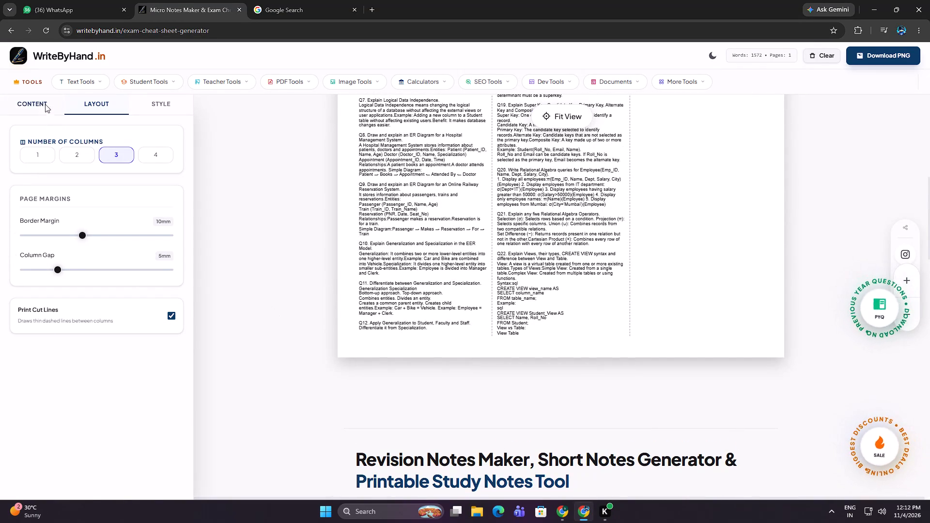
left_click(26, 102)
scroll(97, 261, "up", 13)
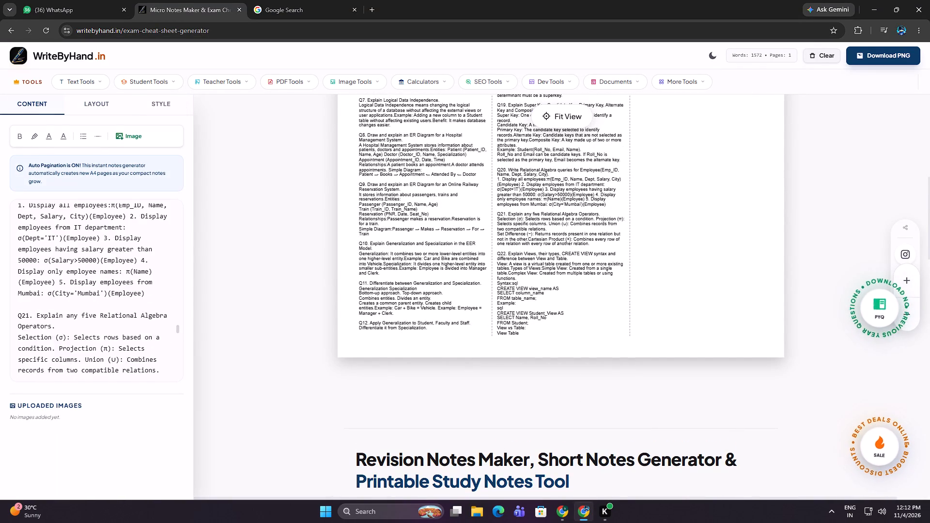
scroll(99, 297, "up", 2)
scroll(55, 322, "up", 6)
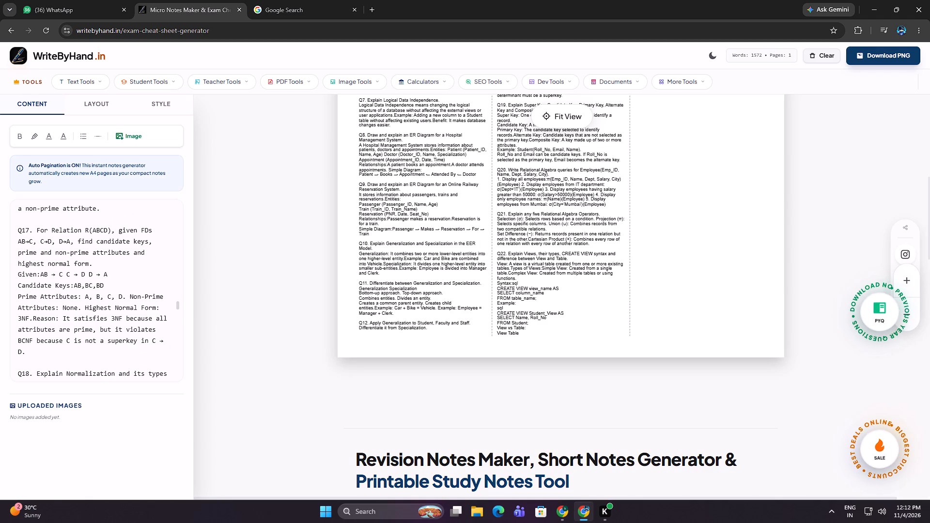
scroll(55, 323, "up", 8)
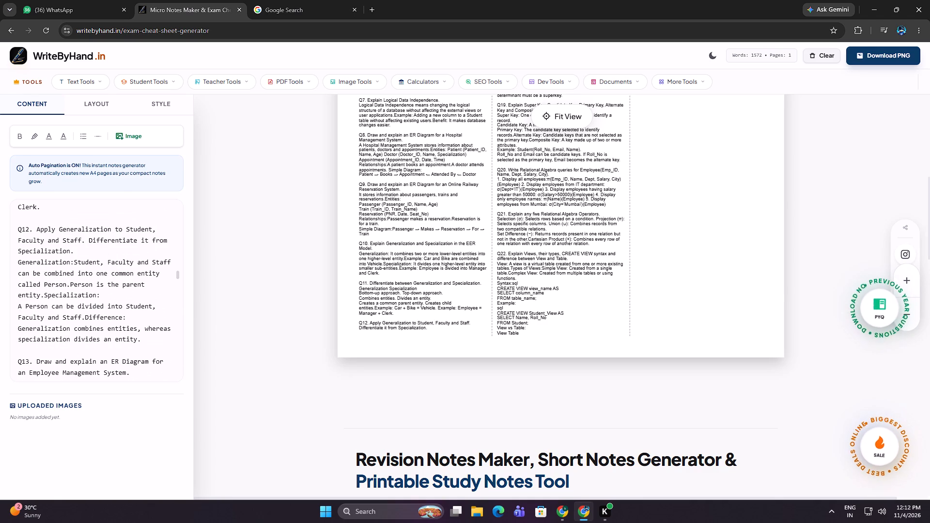
left_click(16, 227)
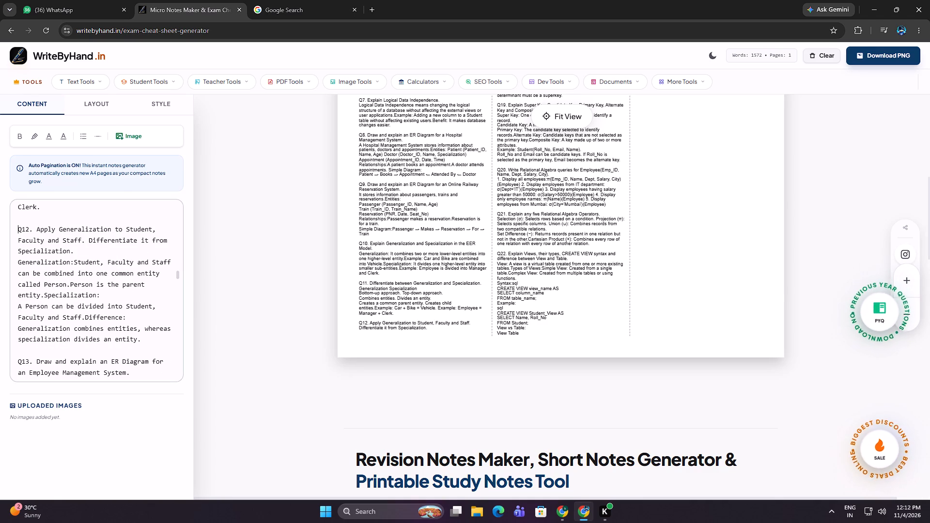
key("Return")
key("Return")
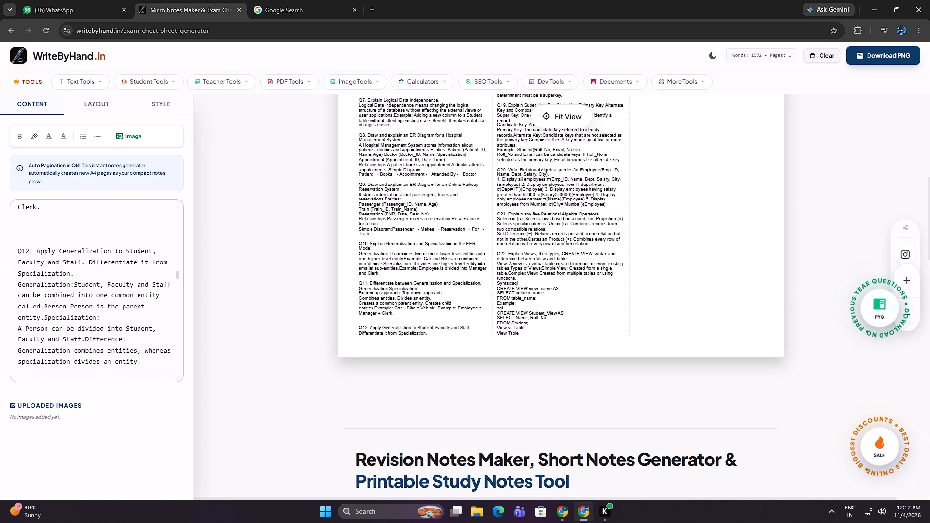
Check how the questions break across the three columns in the preview, and look through the notes from Q12 to Q18.
scroll(639, 273, "up", 3)
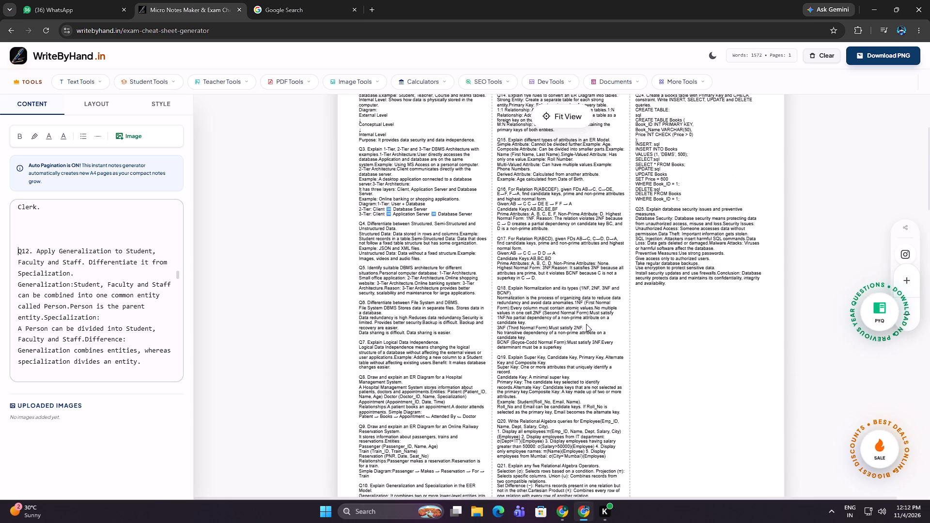
scroll(586, 324, "up", 2)
scroll(484, 317, "down", 7)
scroll(484, 317, "up", 1)
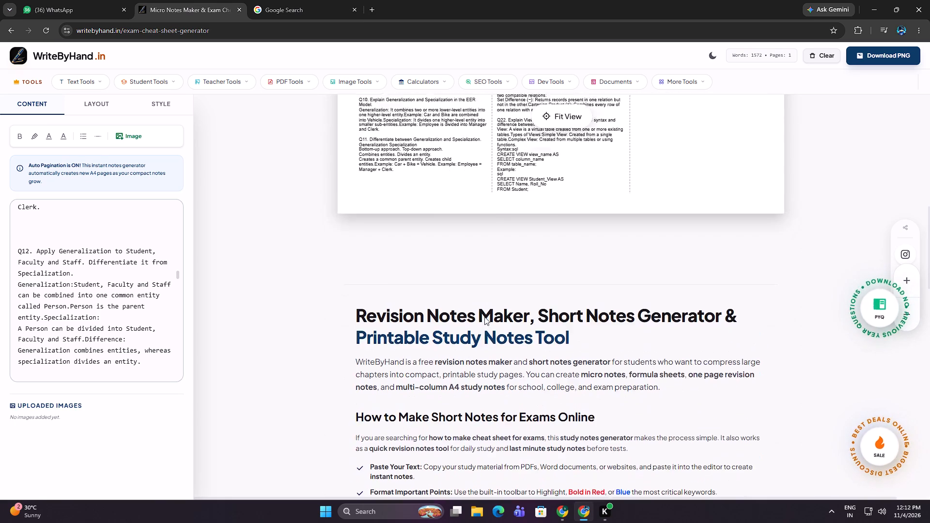
scroll(614, 298, "up", 8)
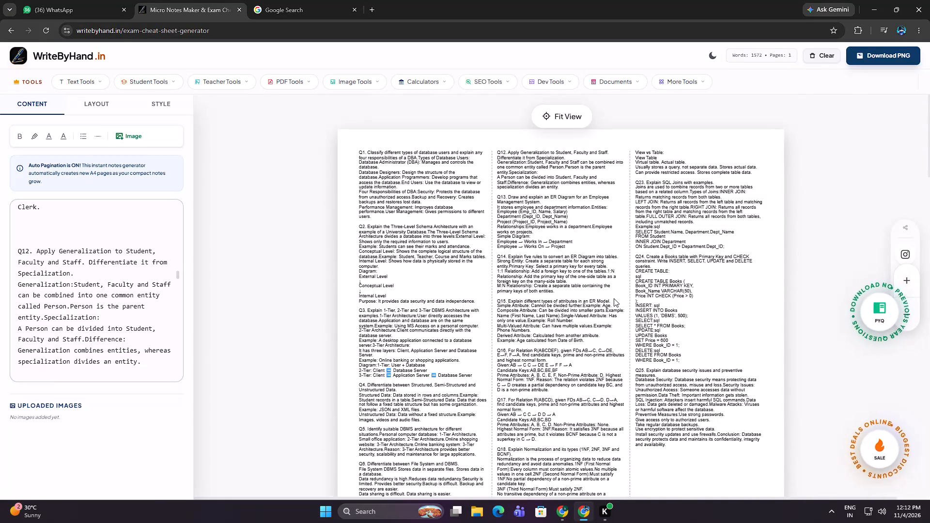
scroll(614, 298, "down", 5)
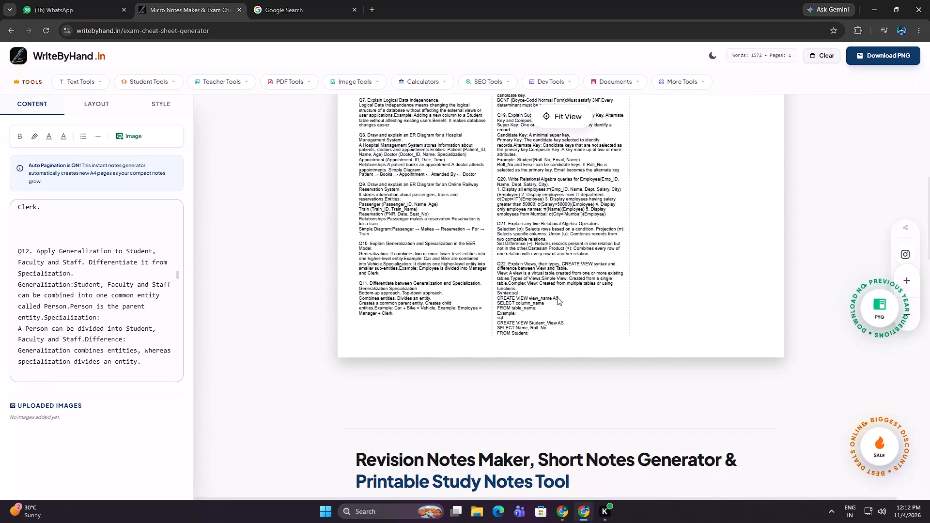
scroll(77, 303, "down", 2)
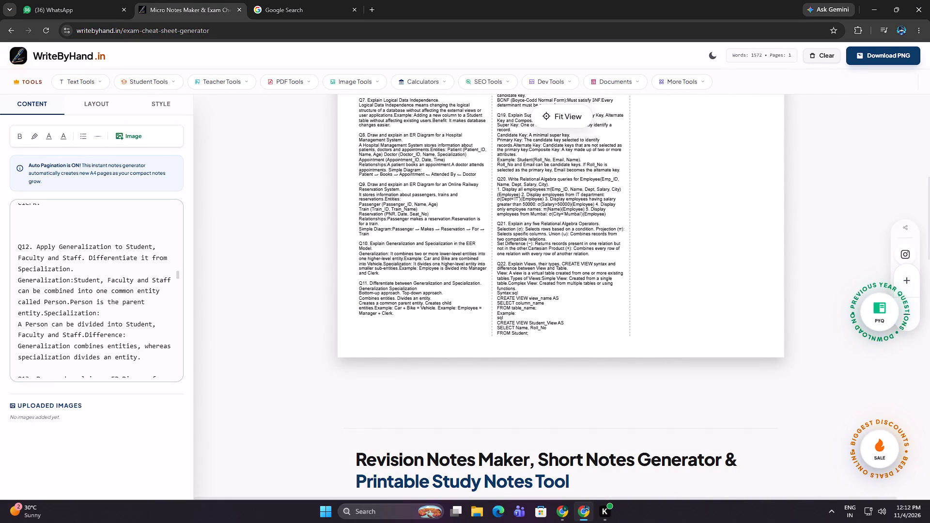
scroll(77, 303, "down", 9)
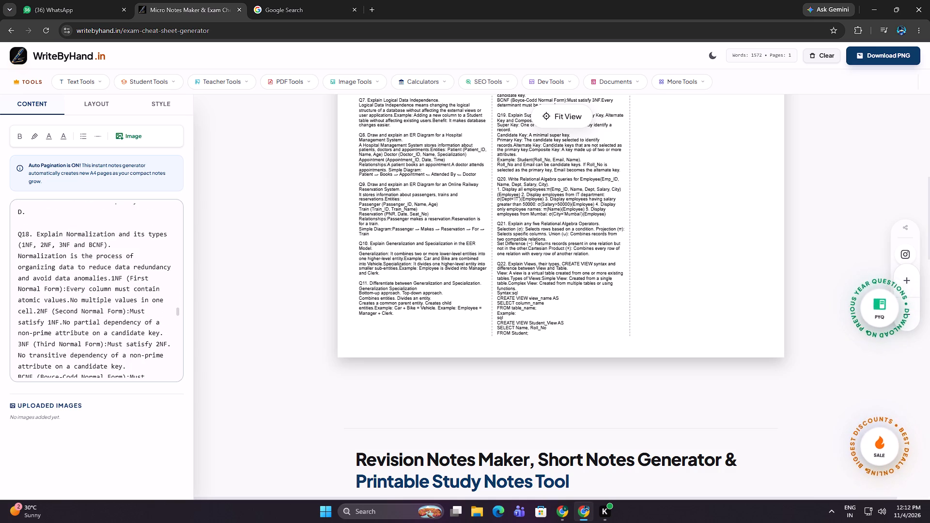
Insert 14 blank lines before Q22 in the notes text to push that question into the third column.
scroll(77, 307, "down", 8)
left_click(17, 226)
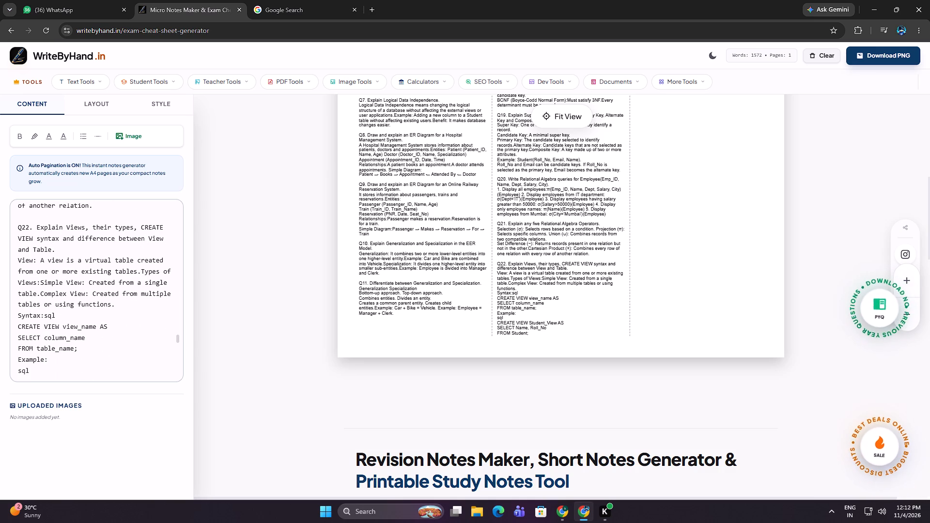
key("Return")
key("Return")
key("Return")
key("Return")
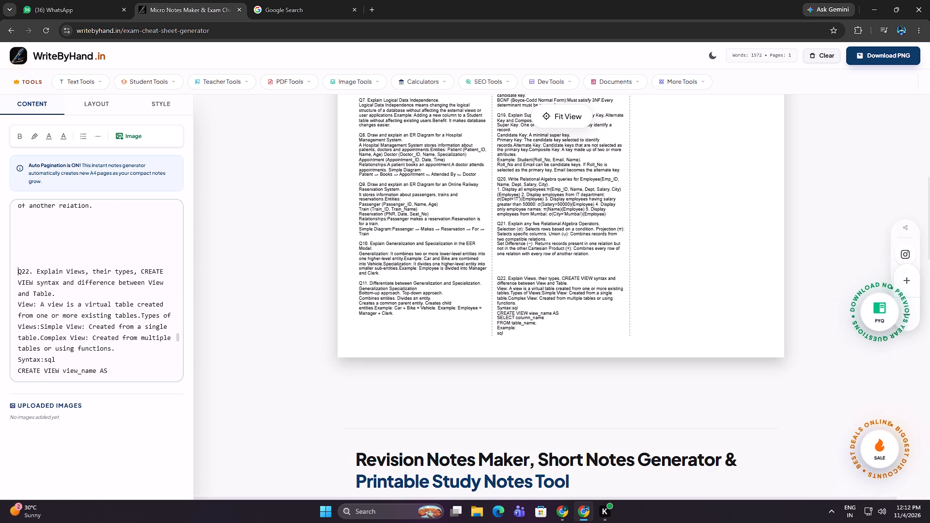
key("Return")
key("Return")
key("Return")
key("Return")
key("Return")
key("Return")
key("Return")
key("Return")
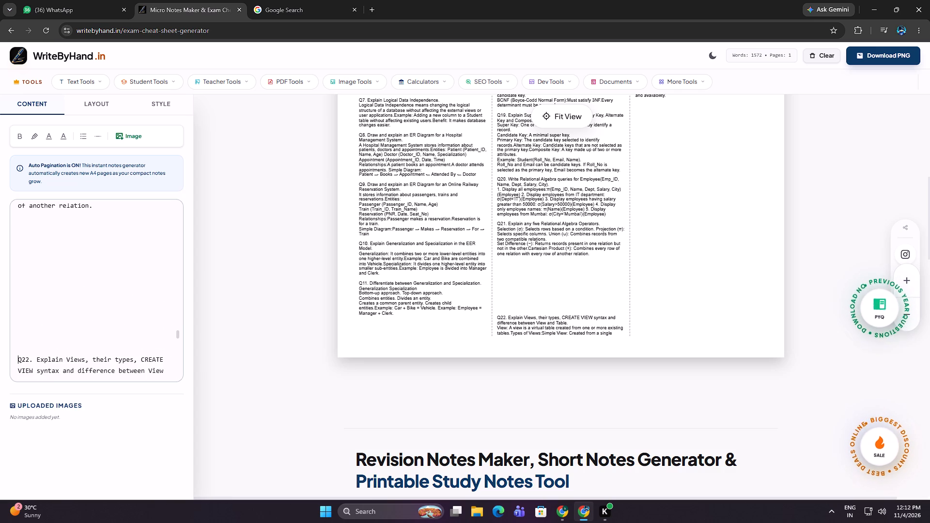
key("Return")
key("Return")
Check the column breaks in the page preview and download the cheat sheet as a PNG.
scroll(397, 230, "up", 3)
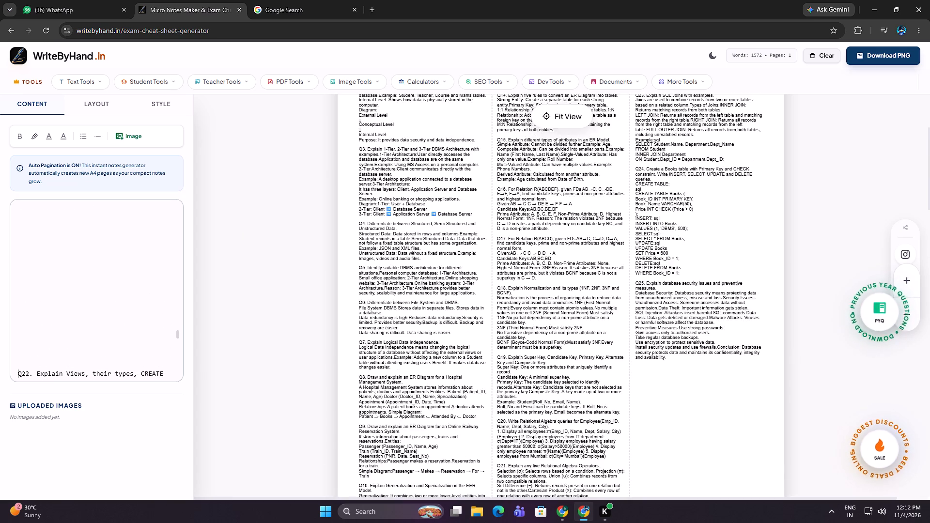
scroll(468, 287, "up", 2)
scroll(510, 301, "up", 2)
scroll(520, 253, "down", 1)
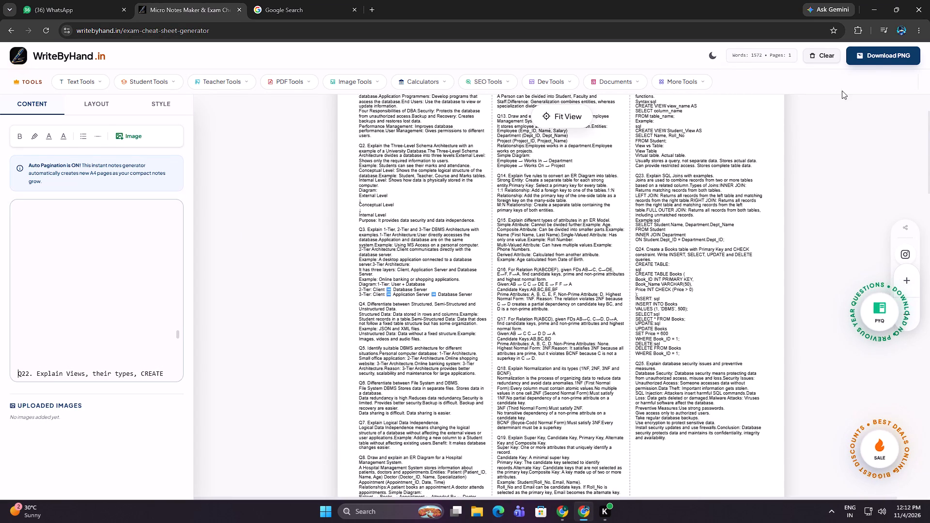
left_click(880, 61)
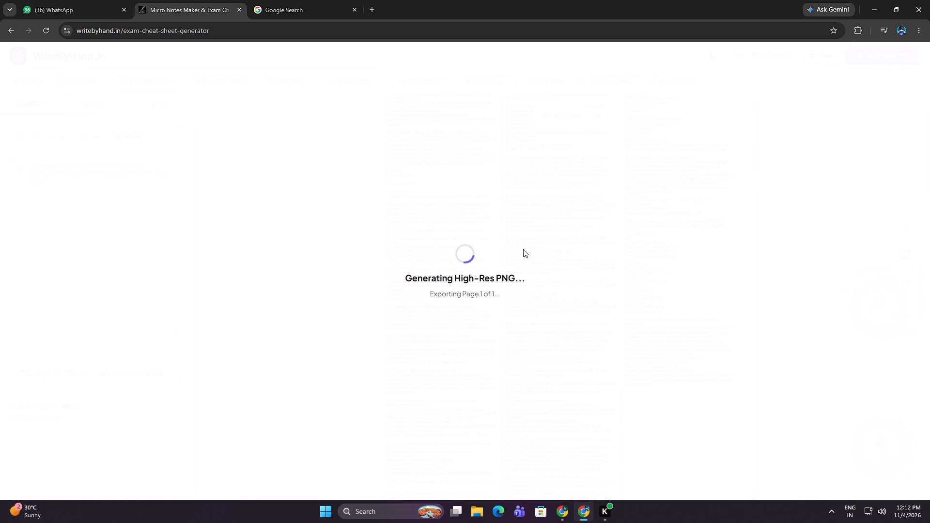
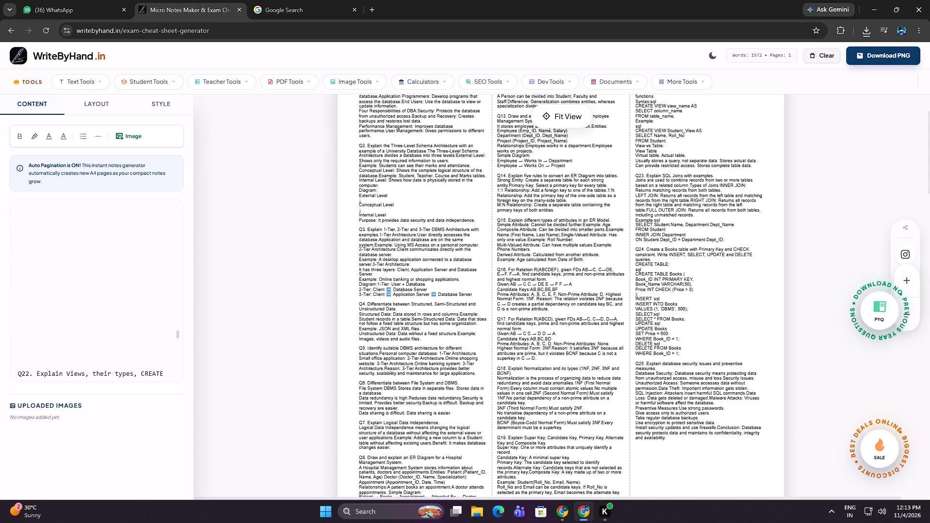
Look through the notes to Q24 and open the image file selection for adding a picture to the cheat sheet.
scroll(56, 407, "down", 1)
scroll(127, 345, "down", 6)
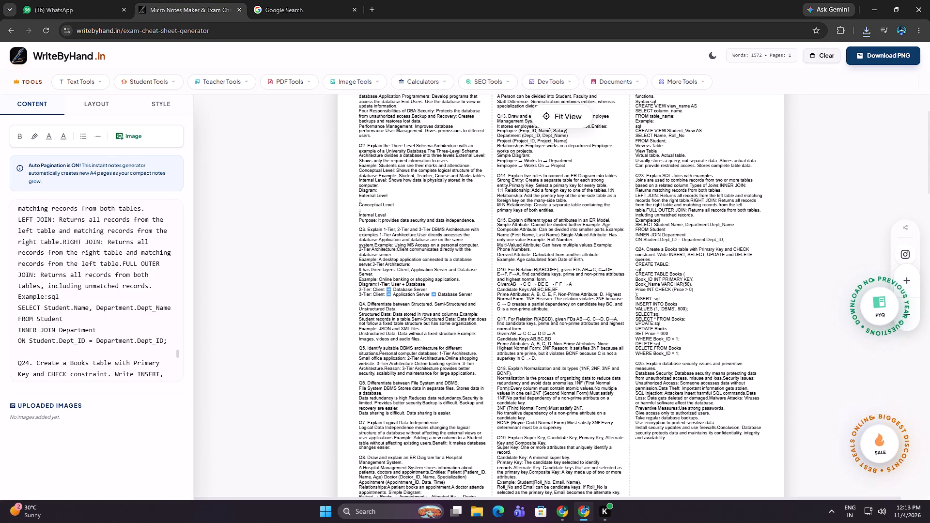
left_click(133, 137)
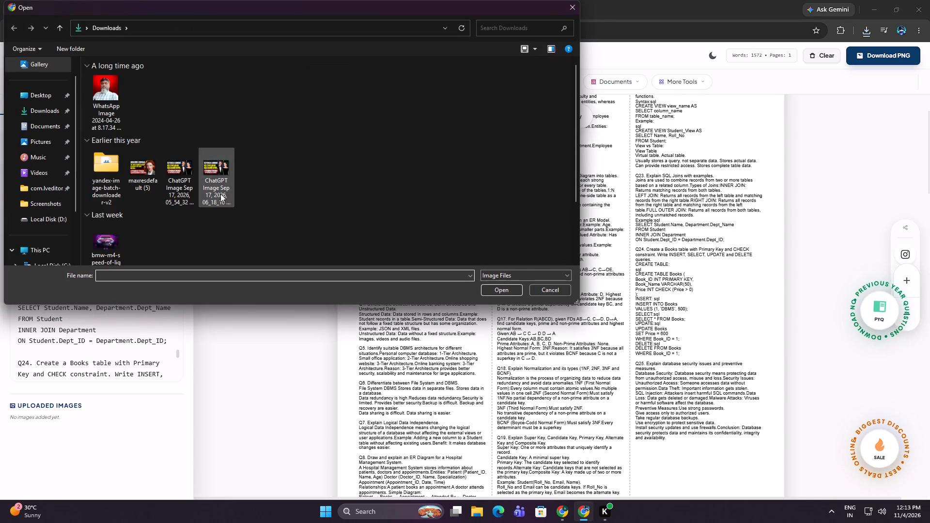
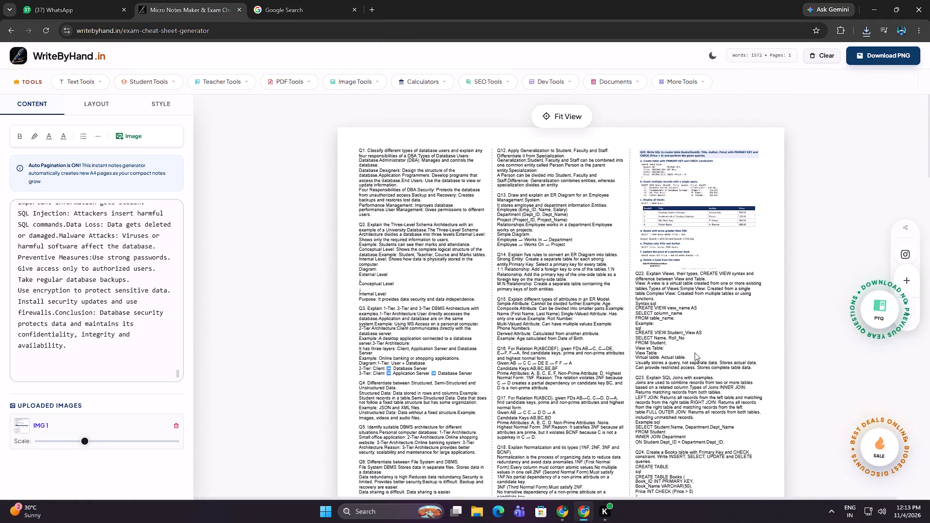
Check the image and questions in the preview's third column, and look back through the notes text from Q25 to Q15.
scroll(695, 353, "down", 2)
scroll(695, 353, "up", 4)
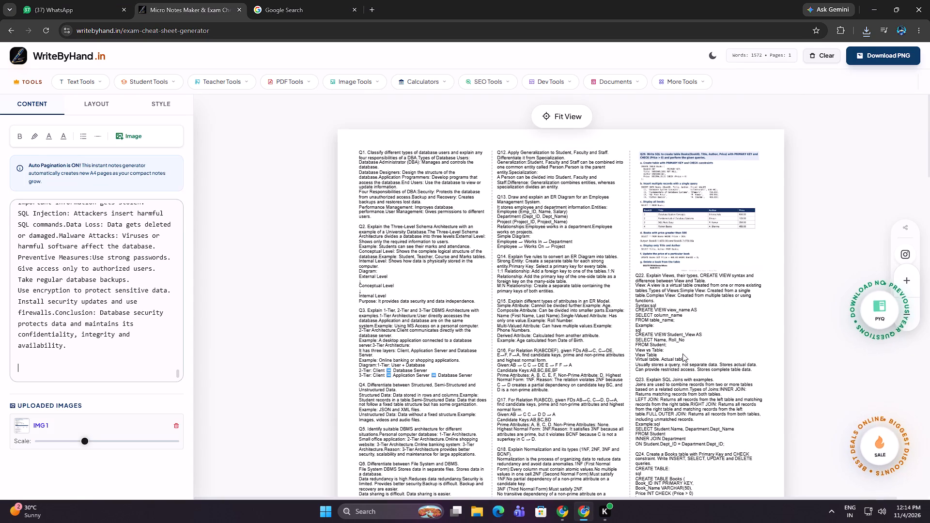
scroll(62, 309, "down", 2)
scroll(62, 309, "up", 3)
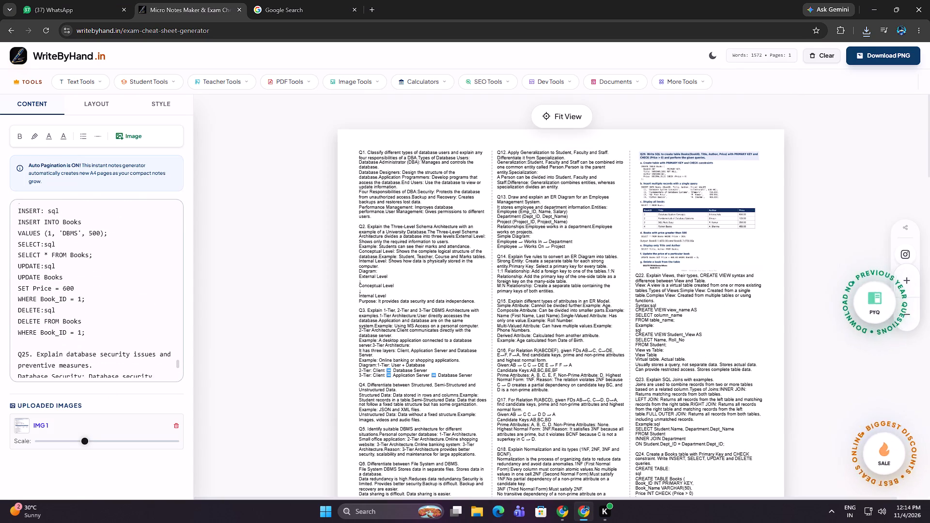
scroll(72, 309, "up", 15)
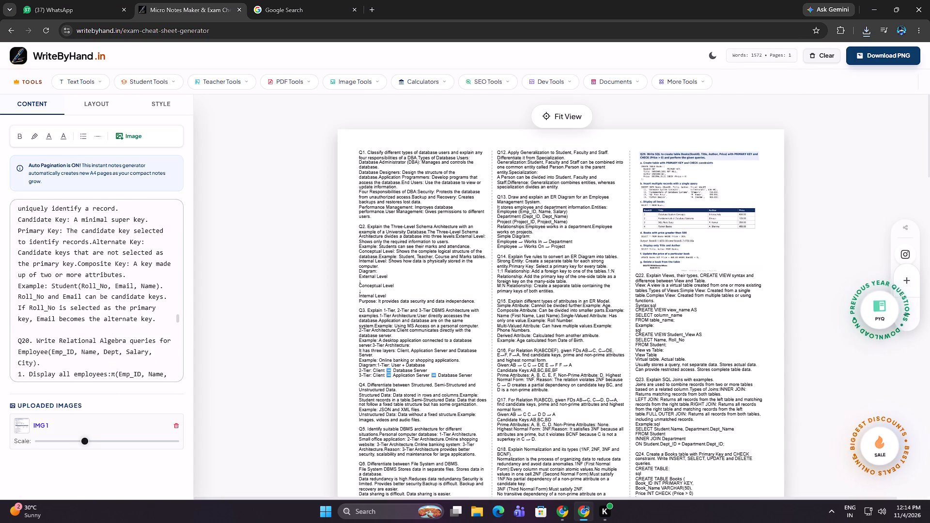
scroll(72, 309, "up", 8)
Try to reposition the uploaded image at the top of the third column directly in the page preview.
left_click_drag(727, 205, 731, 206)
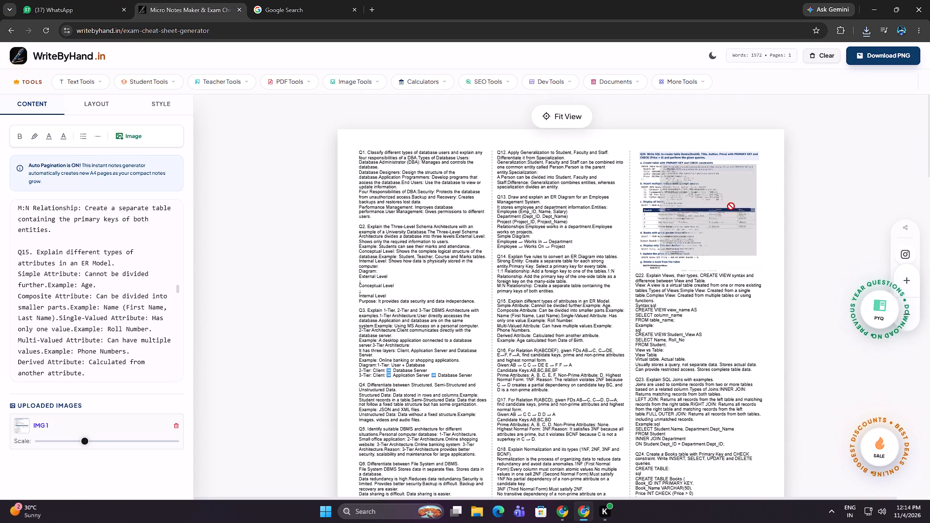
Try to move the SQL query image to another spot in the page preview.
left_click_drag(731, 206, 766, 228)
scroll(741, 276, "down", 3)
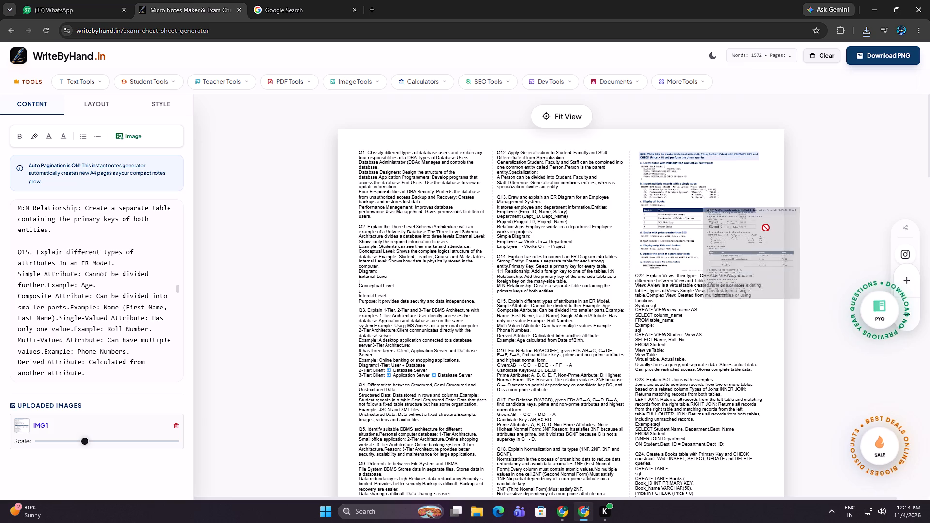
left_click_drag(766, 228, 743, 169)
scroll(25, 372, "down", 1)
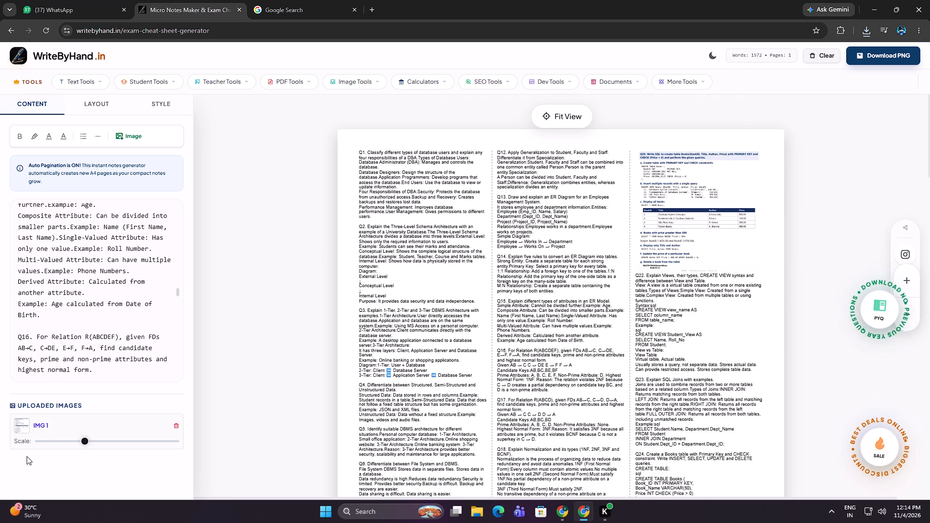
Add a blank line at the end of the notes text, after the Q25 conclusion.
scroll(126, 350, "down", 20)
scroll(126, 350, "down", 7)
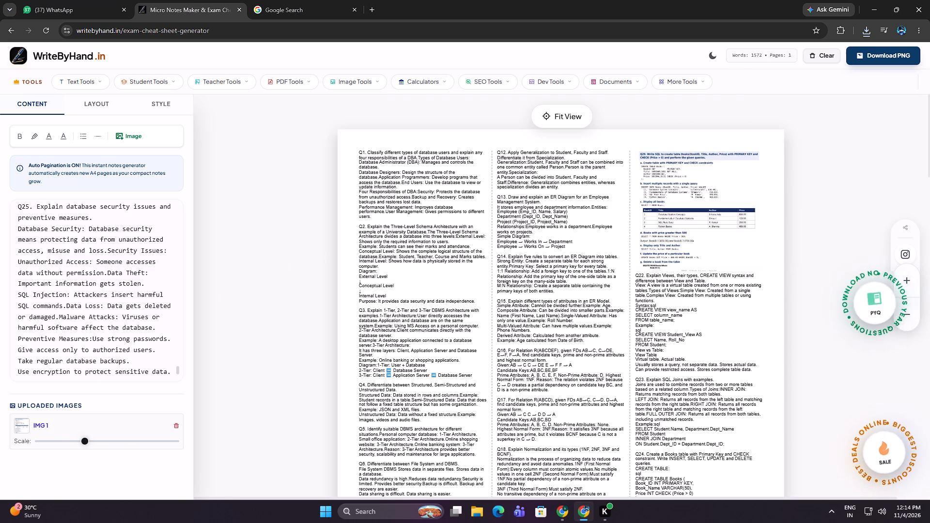
scroll(138, 335, "down", 7)
left_click(109, 362)
key("Return")
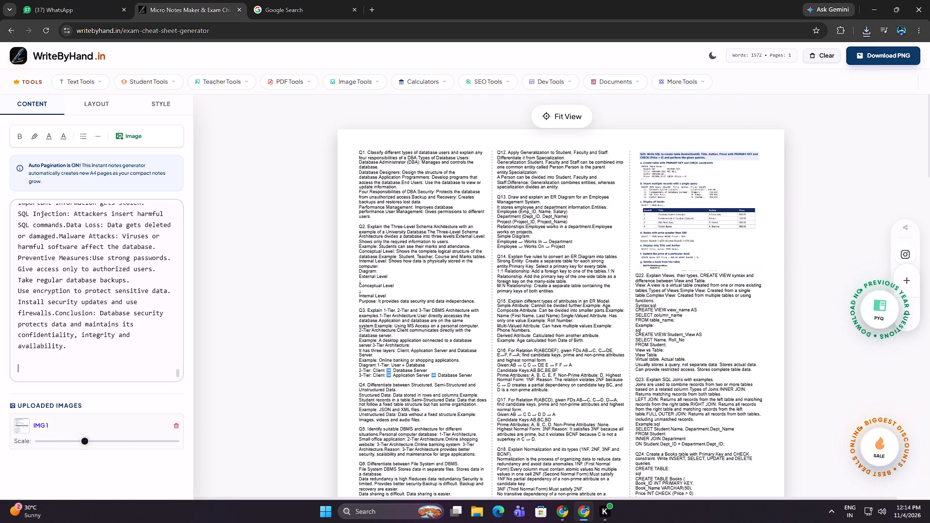
Remove the uploaded image IMG 1 from the cheat sheet.
left_click(177, 429)
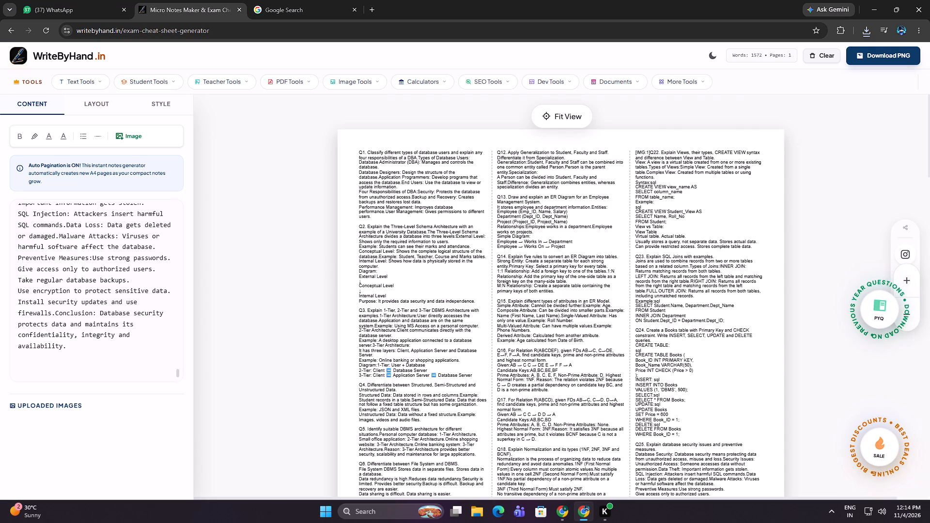
scroll(713, 292, "down", 1)
scroll(713, 292, "up", 1)
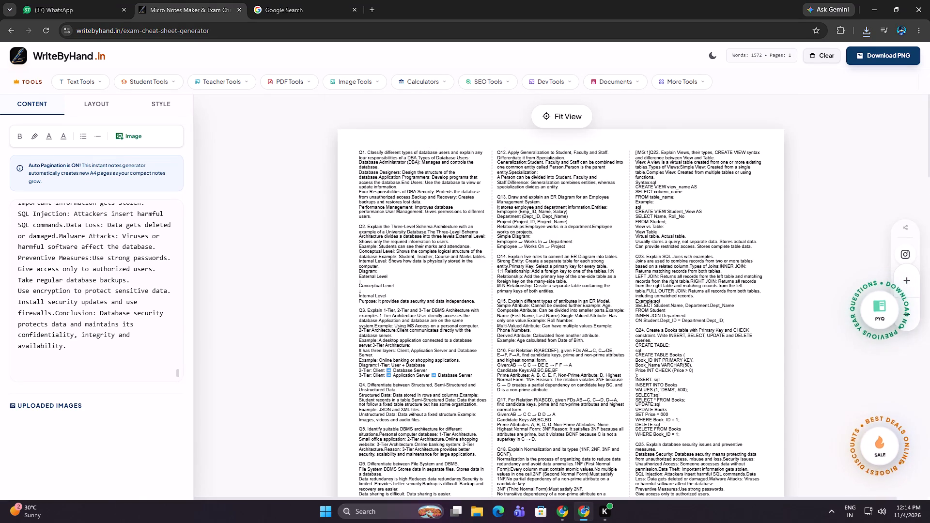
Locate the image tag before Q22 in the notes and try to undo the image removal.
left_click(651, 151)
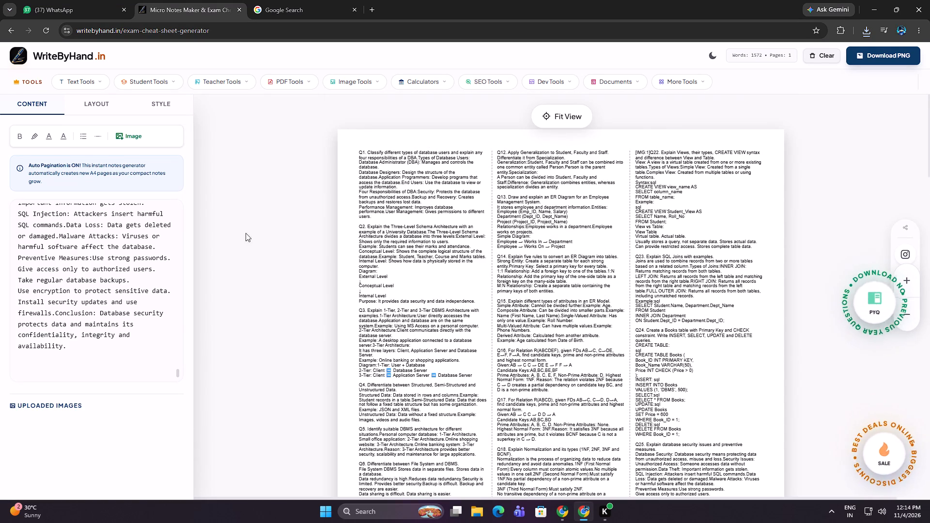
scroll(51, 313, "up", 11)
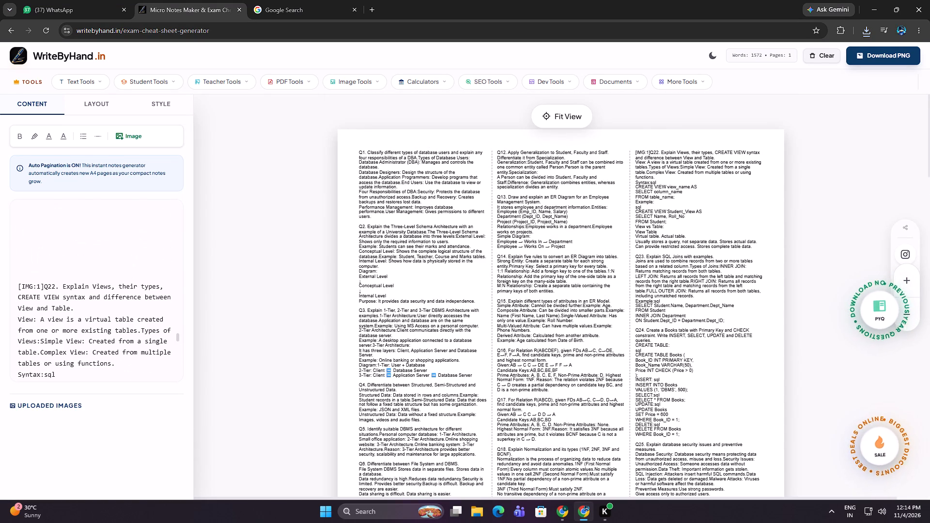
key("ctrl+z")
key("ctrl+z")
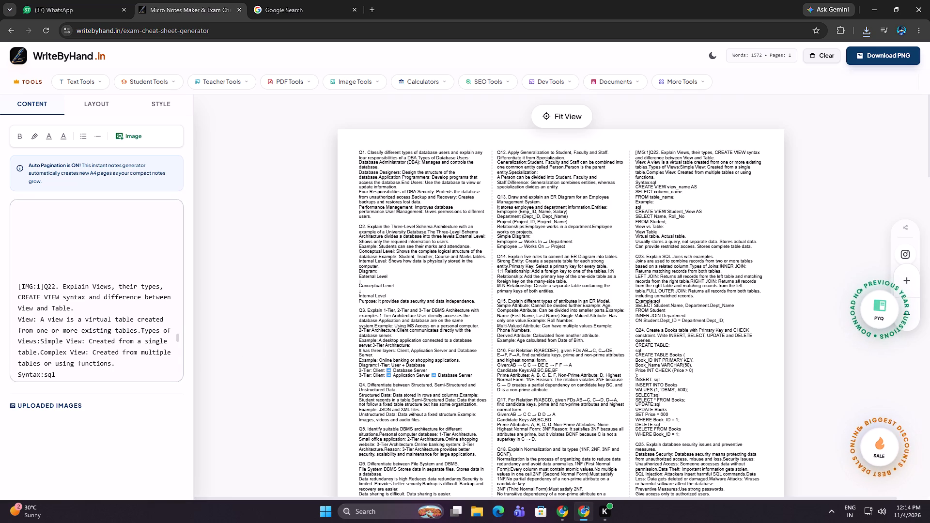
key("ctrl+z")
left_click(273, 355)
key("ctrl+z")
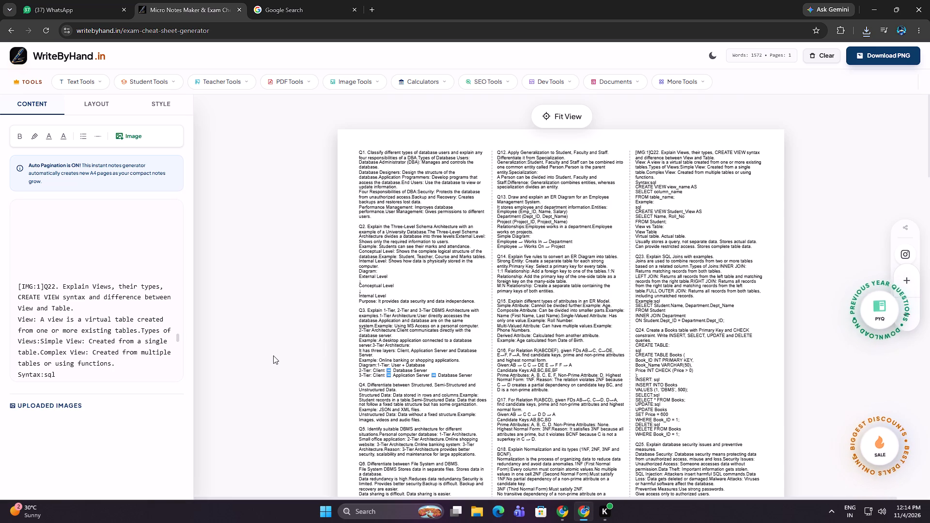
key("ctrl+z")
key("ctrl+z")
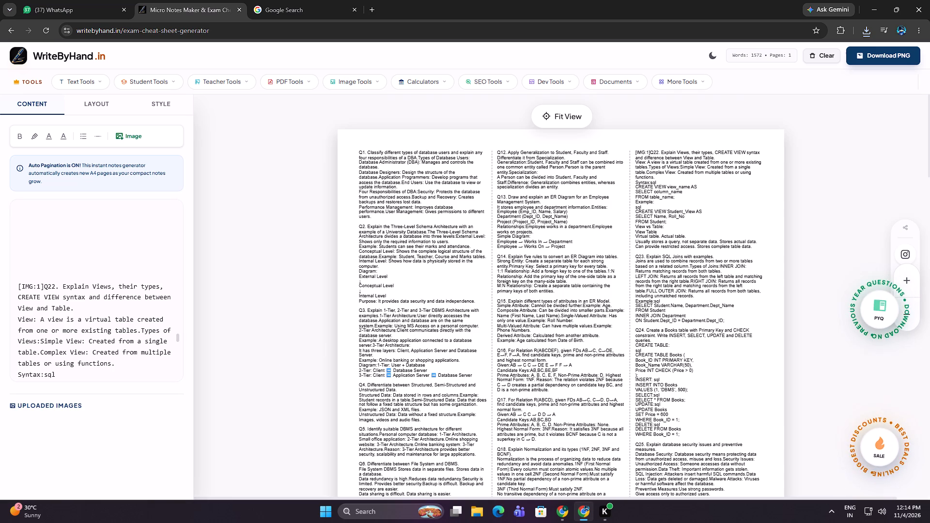
Delete the leftover [IMG:1] tag in front of Q22 in the notes text.
left_click(36, 284)
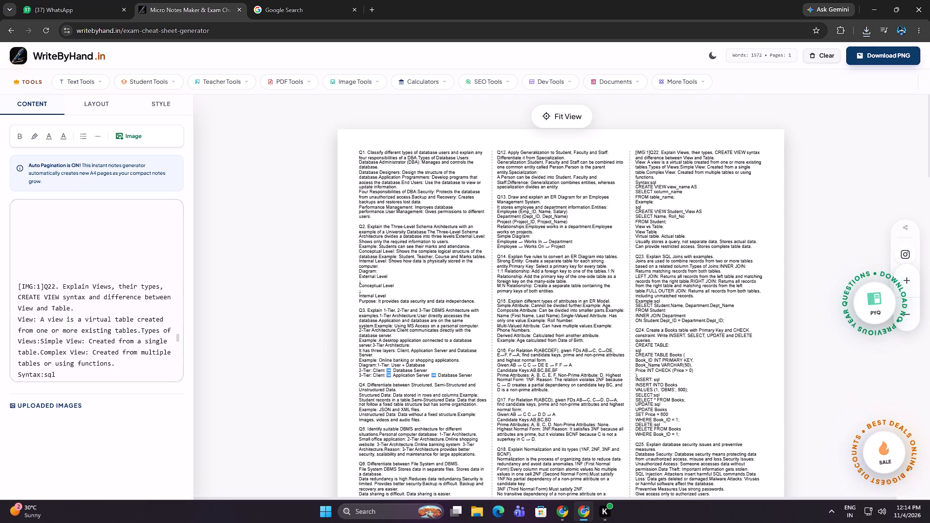
key("Right")
key("BackSpace")
key("Right")
key("BackSpace")
key("BackSpace")
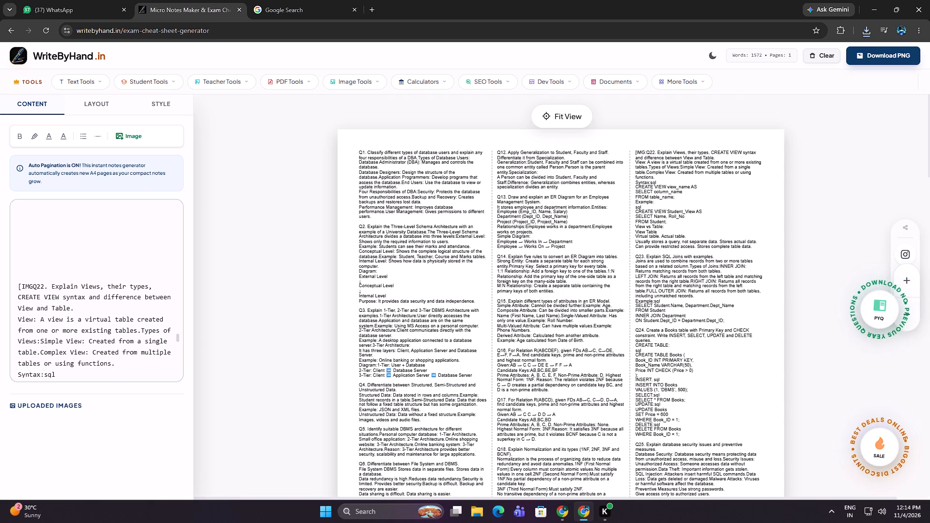
key("BackSpace")
key("BackSpace")
key("BackSpace")
key("BackSpace")
Place the text cursor at the end of the notes, below the Q25 conclusion.
scroll(57, 285, "down", 11)
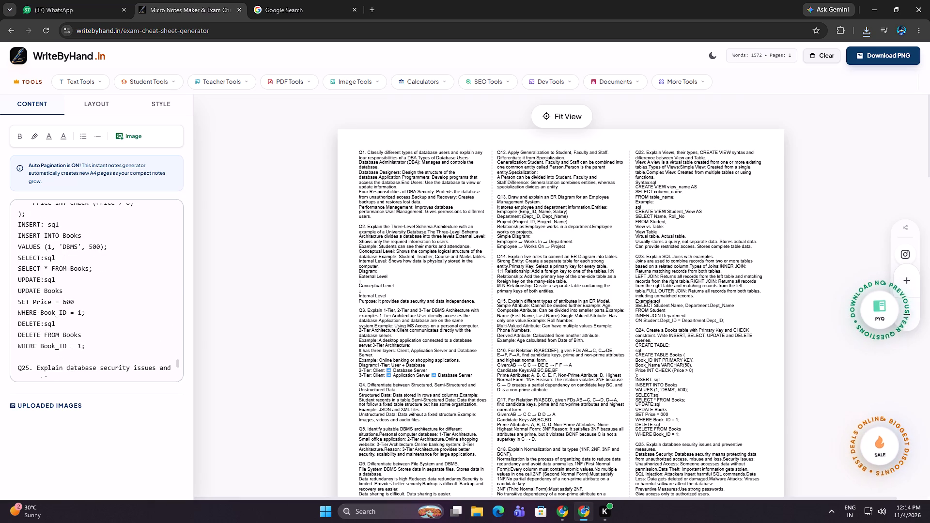
scroll(110, 293, "down", 6)
left_click(103, 369)
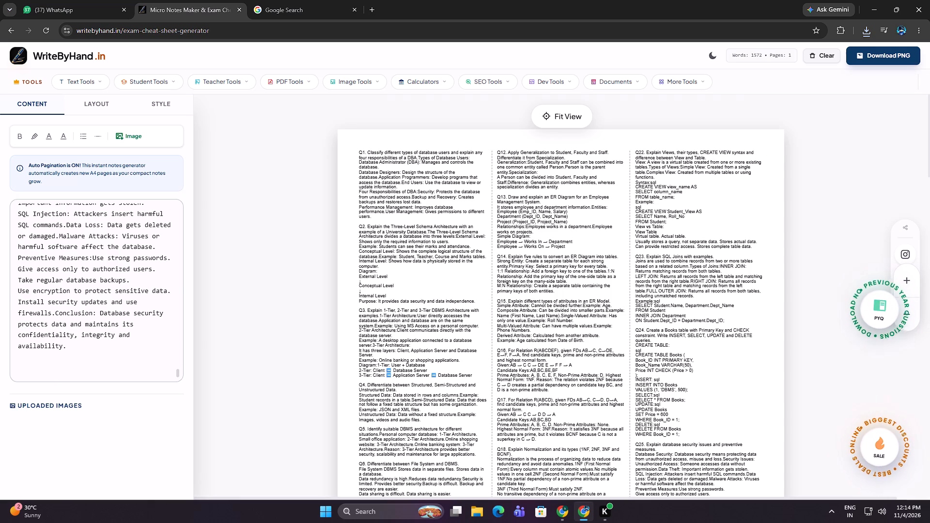
Insert the WhatsApp Image from the Downloads folder at the end of the notes, after the Q25 conclusion.
left_click(140, 141)
scroll(245, 176, "down", 4)
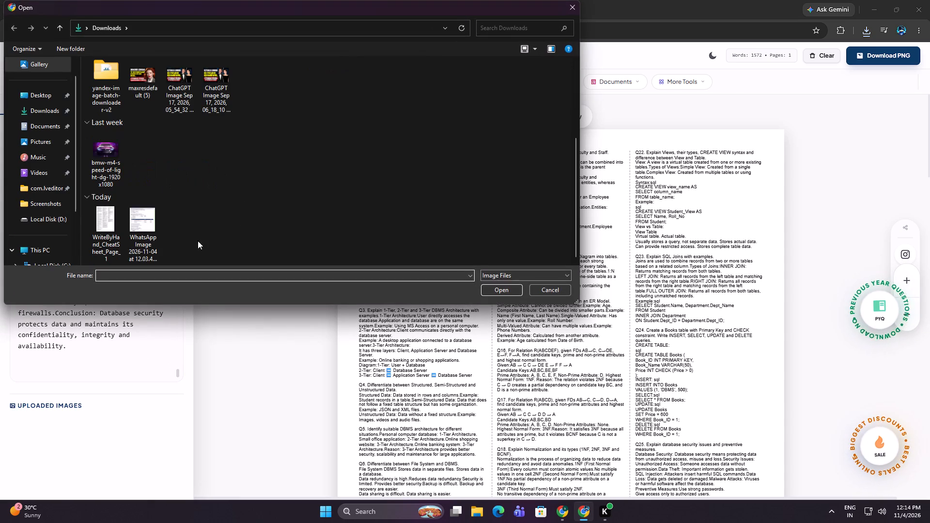
left_click(138, 220)
left_click(498, 293)
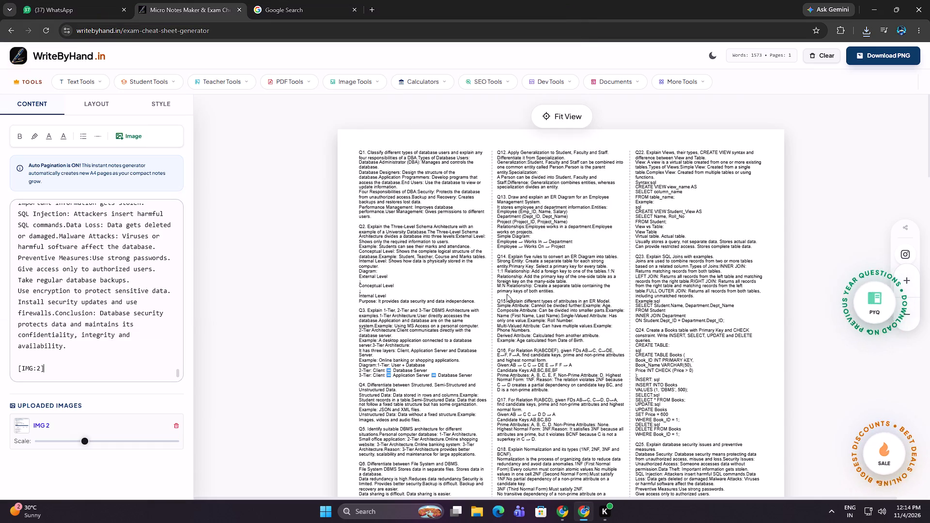
Reduce the scale of the newly inserted image below Q25 to slightly narrower than the third column's text.
scroll(642, 365, "down", 4)
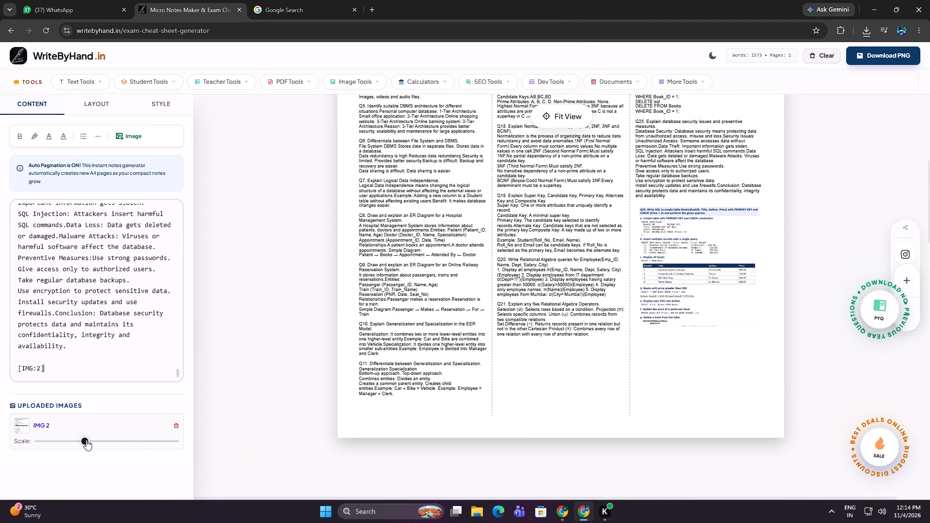
left_click_drag(86, 440, 67, 441)
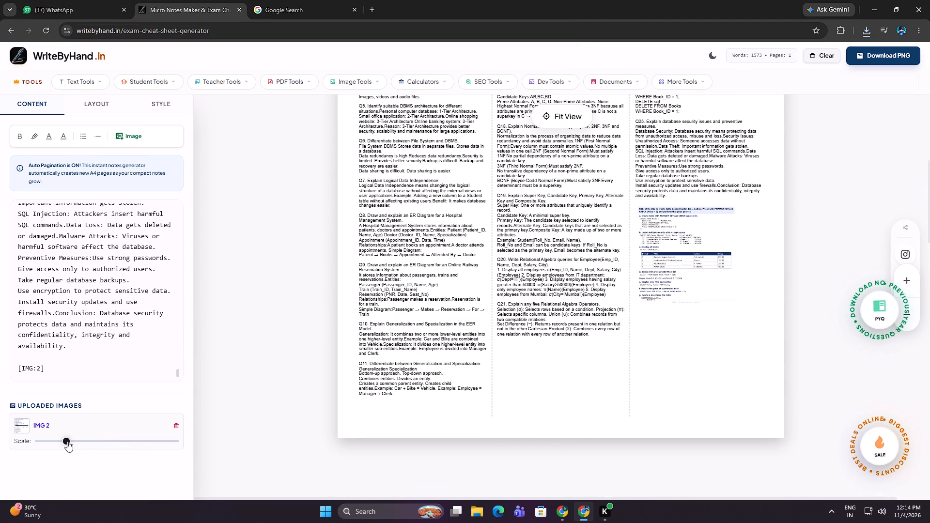
left_click_drag(67, 441, 59, 441)
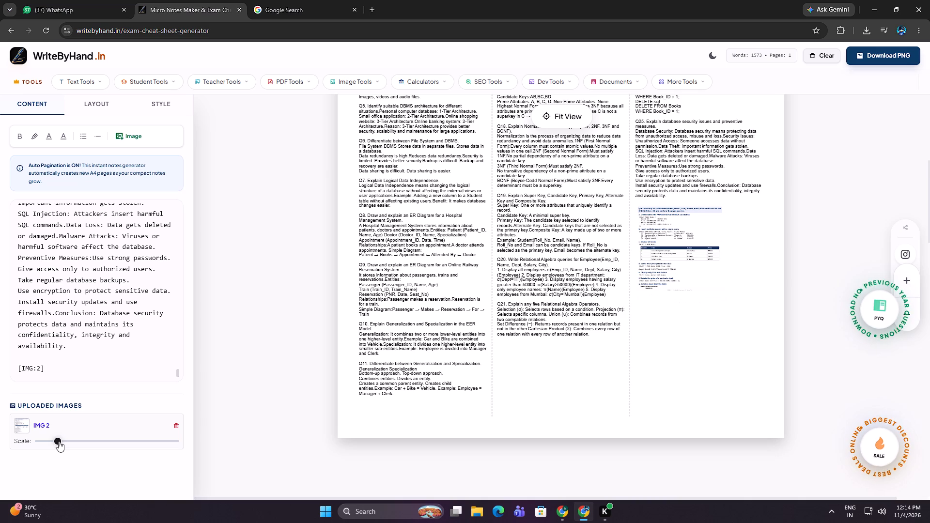
left_click_drag(59, 441, 65, 441)
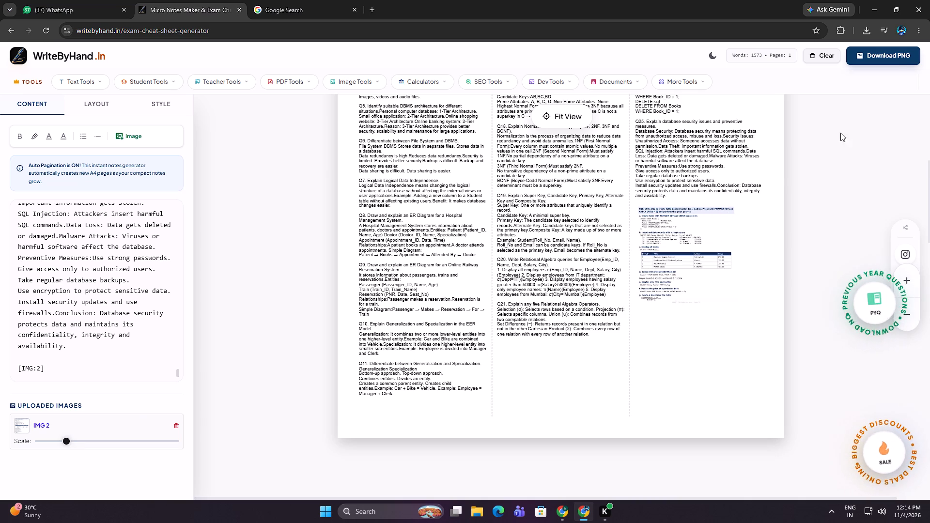
Download the finished one-page cheat sheet as a PNG.
left_click(895, 61)
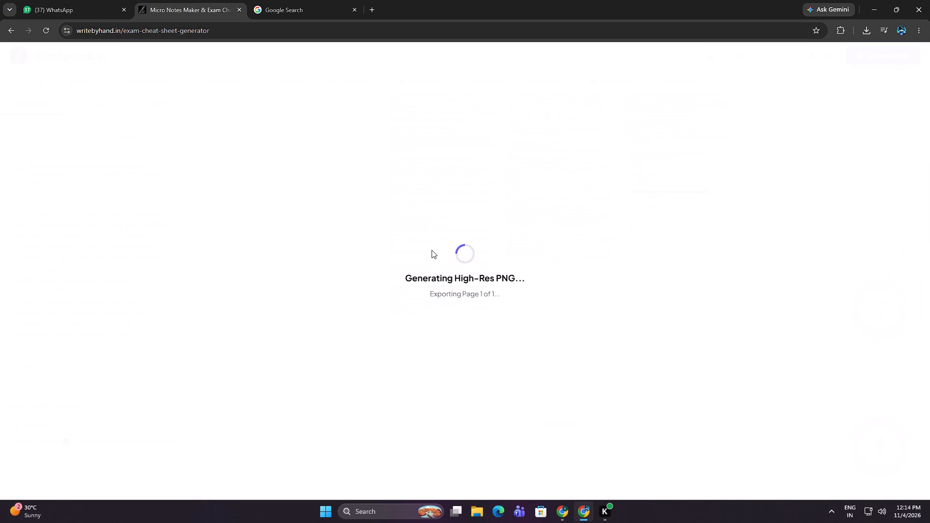
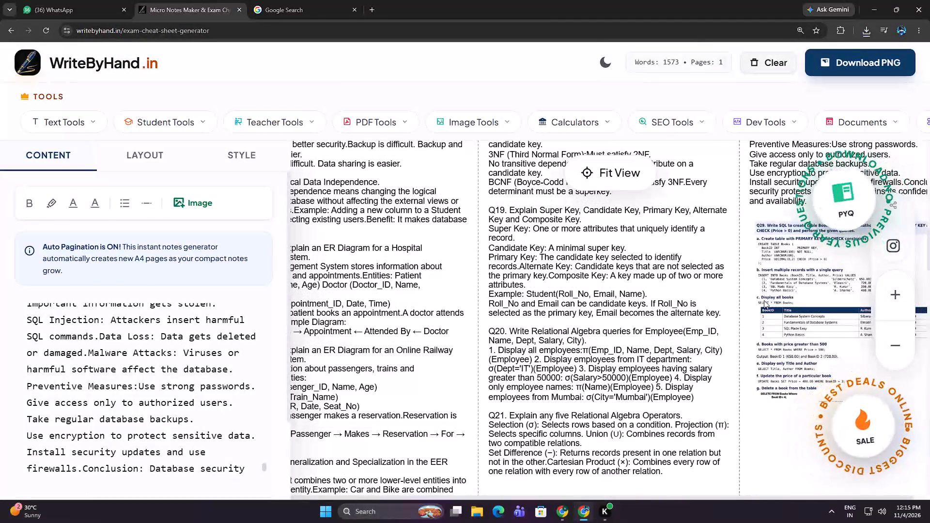
Return the browser page to 100% and inspect the Q29 SQL image placed after Q25 in the enlarged sheet preview.
scroll(763, 300, "down", 3, "ctrl")
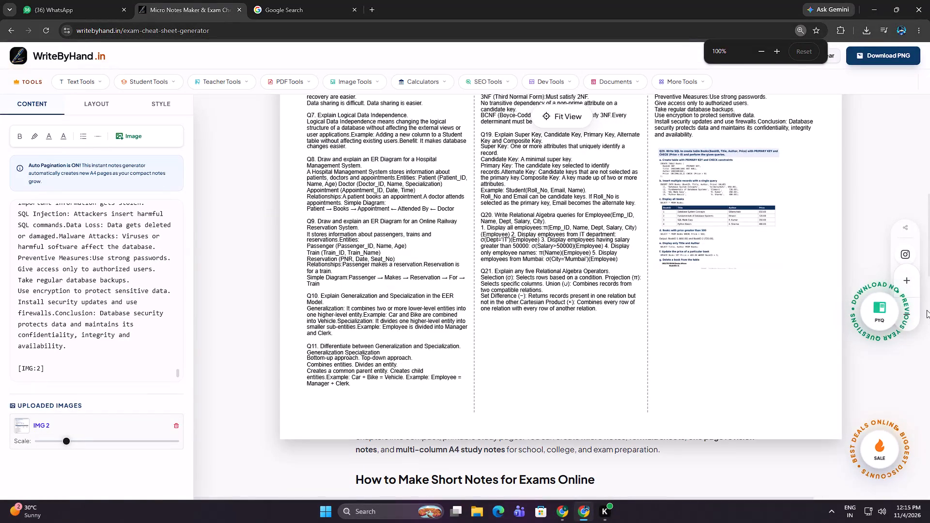
triple_click(911, 291)
triple_click(911, 291)
triple_click(911, 289)
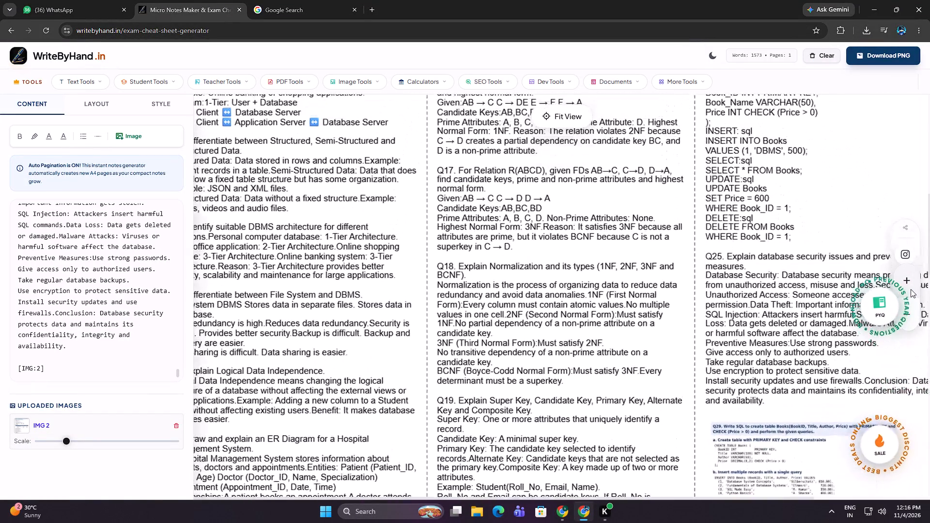
scroll(756, 325, "down", 3)
triple_click(910, 283)
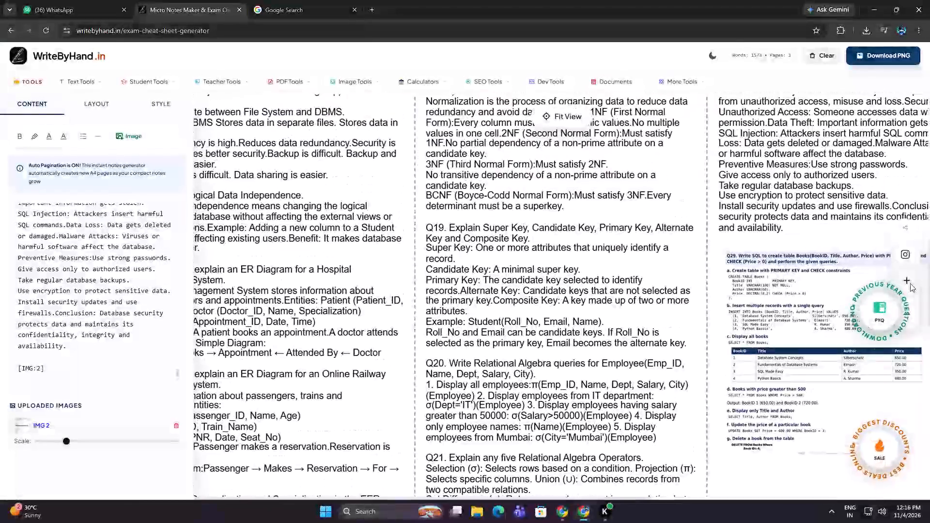
left_click_drag(789, 283, 730, 200)
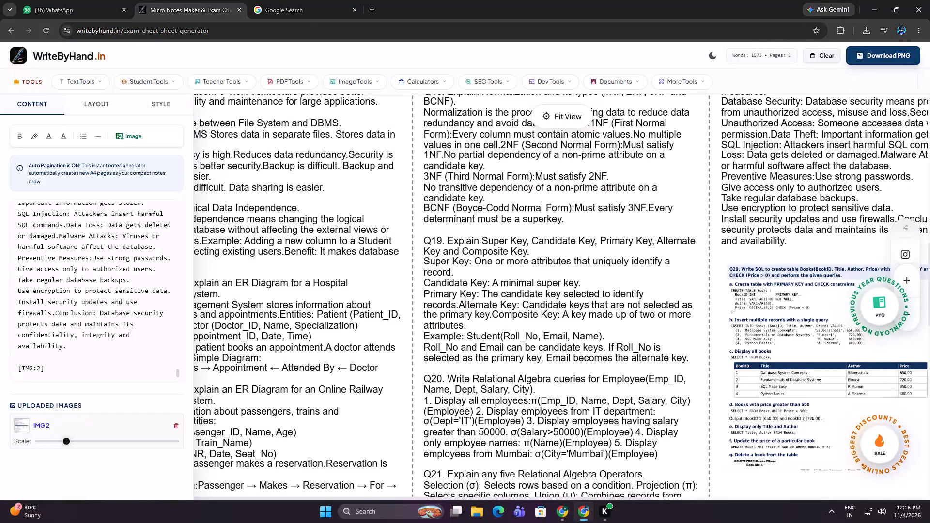
left_click(629, 246)
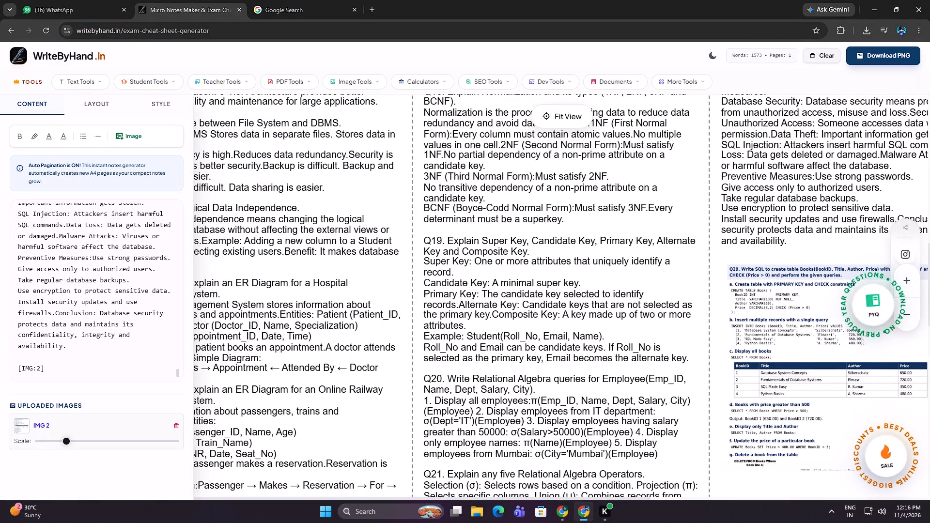